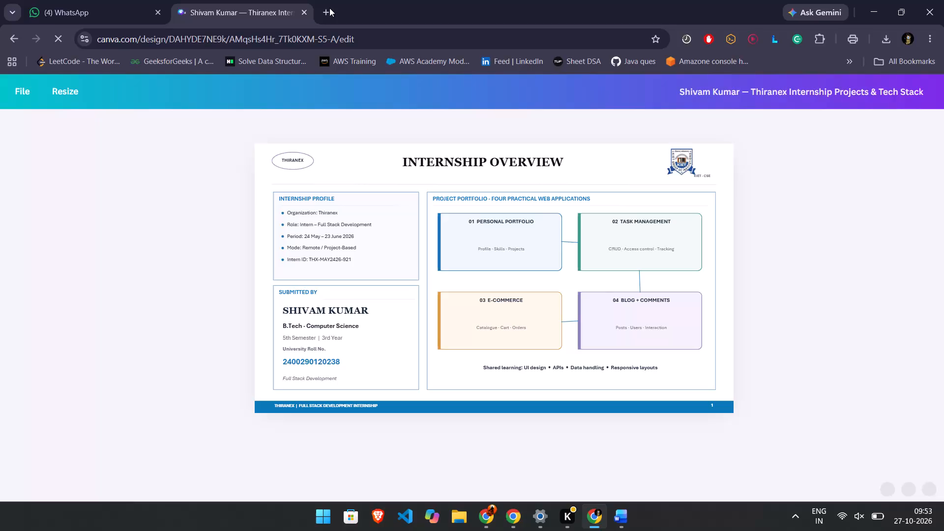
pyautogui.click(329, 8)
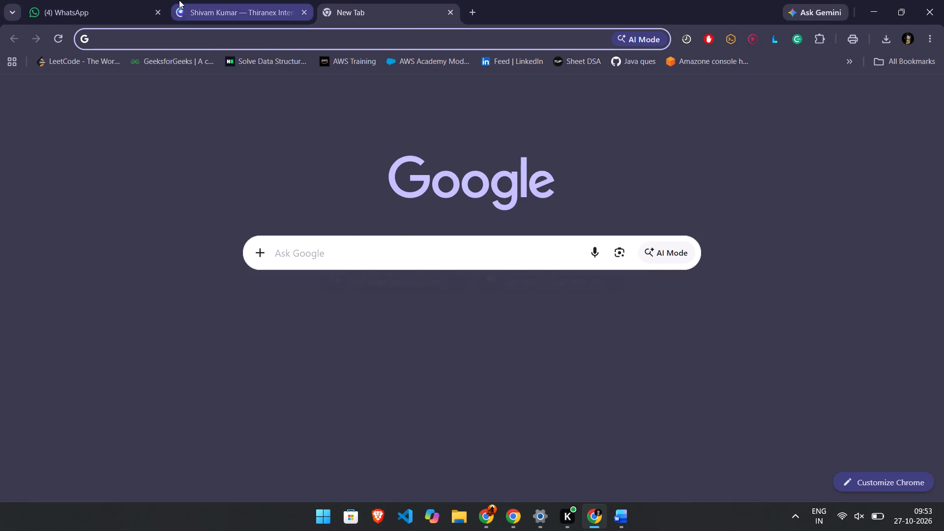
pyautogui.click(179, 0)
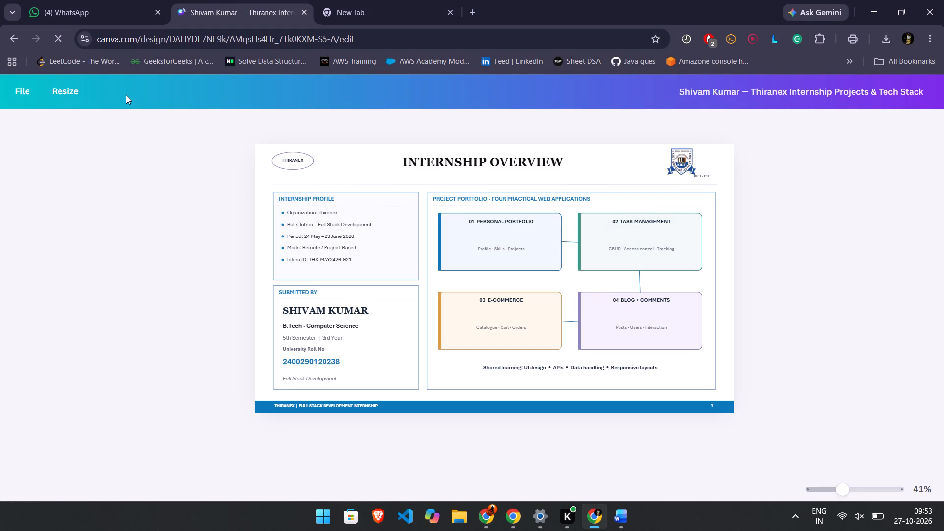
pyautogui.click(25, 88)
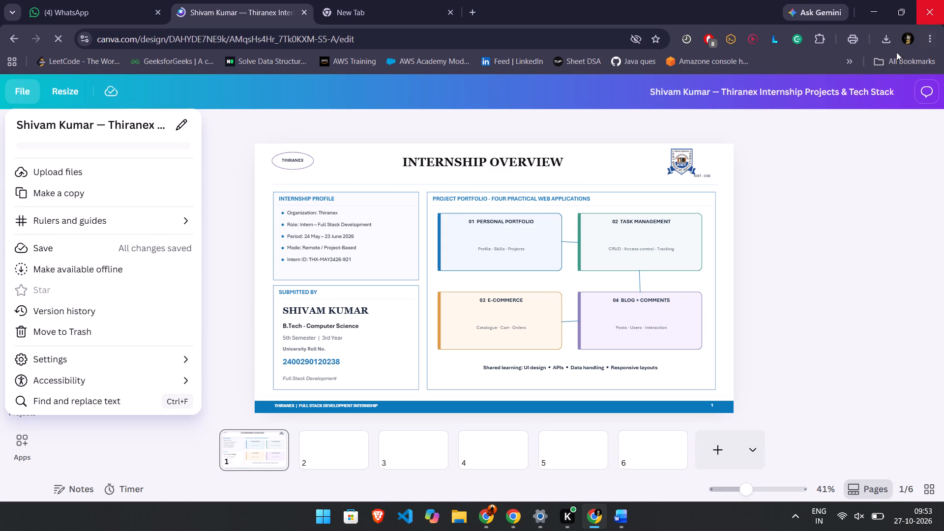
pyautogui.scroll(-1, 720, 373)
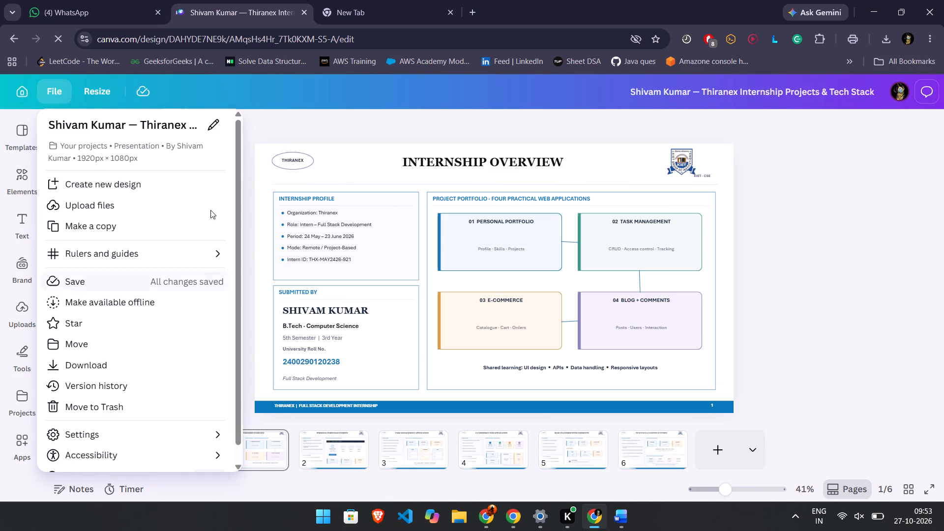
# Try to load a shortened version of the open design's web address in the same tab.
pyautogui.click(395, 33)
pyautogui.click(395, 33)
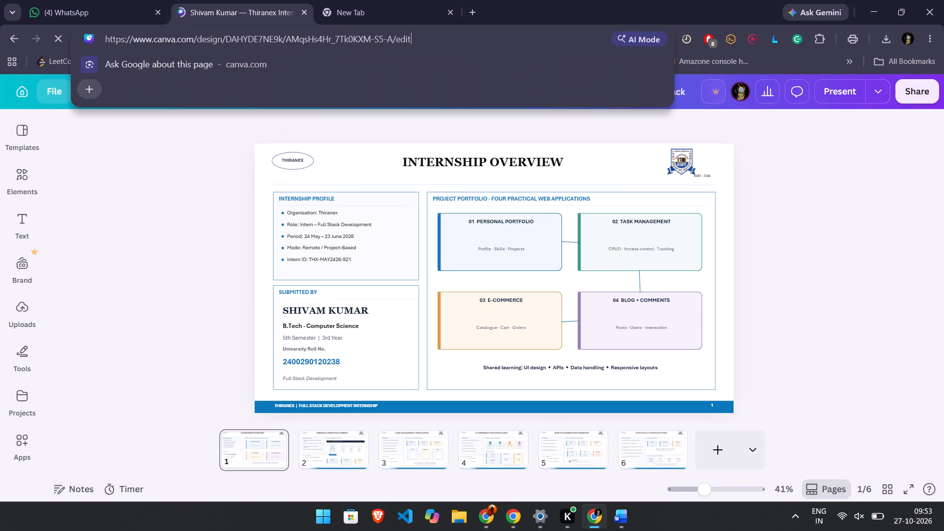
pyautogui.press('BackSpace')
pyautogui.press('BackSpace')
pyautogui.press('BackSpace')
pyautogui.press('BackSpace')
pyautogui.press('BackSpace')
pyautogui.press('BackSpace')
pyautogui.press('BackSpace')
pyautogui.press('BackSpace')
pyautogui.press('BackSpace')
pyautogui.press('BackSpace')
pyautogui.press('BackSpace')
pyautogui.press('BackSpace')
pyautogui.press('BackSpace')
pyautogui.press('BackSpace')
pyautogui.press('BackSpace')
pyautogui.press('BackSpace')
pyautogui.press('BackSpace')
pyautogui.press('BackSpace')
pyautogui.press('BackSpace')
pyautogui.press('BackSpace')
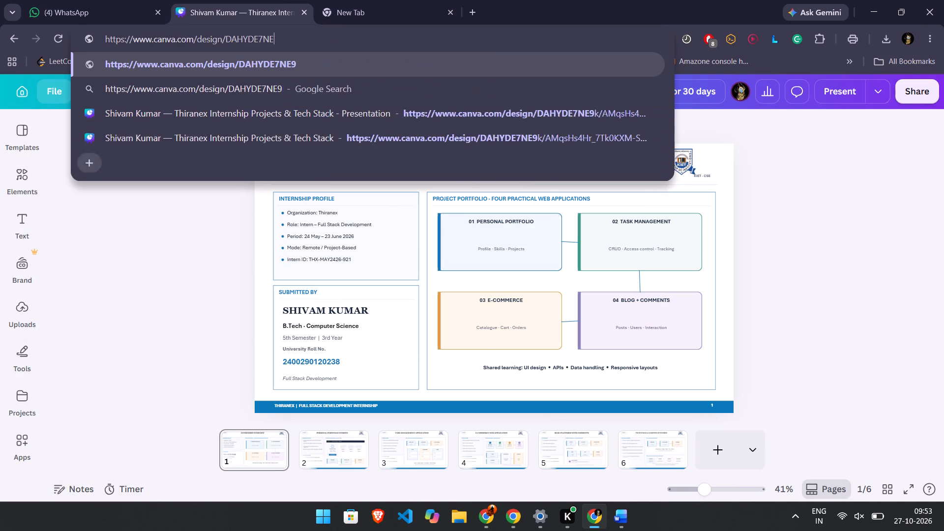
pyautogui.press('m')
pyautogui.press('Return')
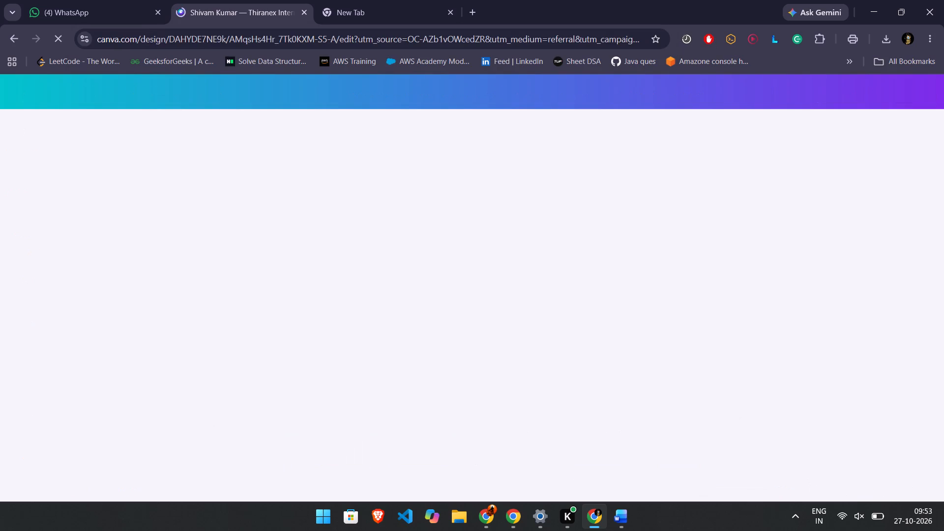
# Search the web for "canva" in the tab holding the internship design.
pyautogui.click(395, 33)
pyautogui.press('BackSpace')
pyautogui.press('BackSpace')
pyautogui.press('BackSpace')
pyautogui.press('BackSpace')
pyautogui.press('BackSpace')
pyautogui.write('cam+')
pyautogui.press('BackSpace')
pyautogui.press('BackSpace')
pyautogui.write('nva0')
pyautogui.press('BackSpace')
pyautogui.press('4')
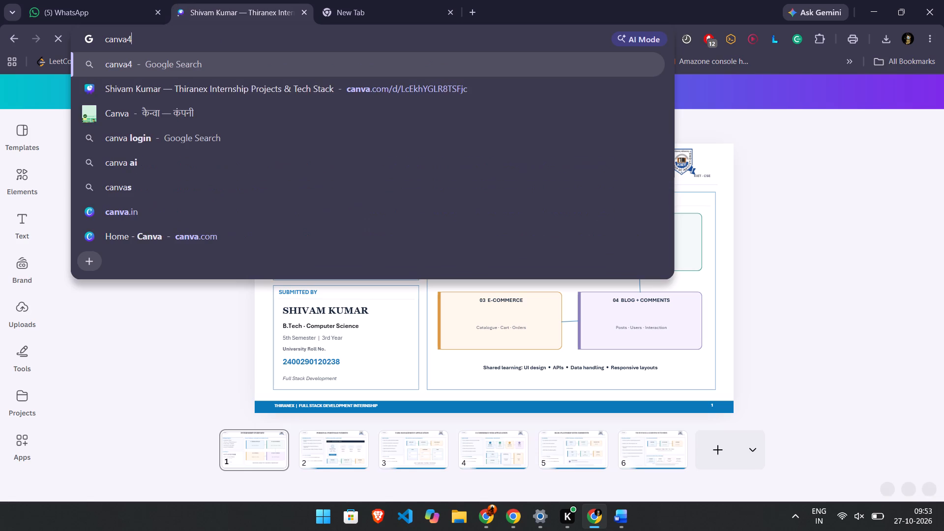
pyautogui.press('BackSpace')
pyautogui.press('Return')
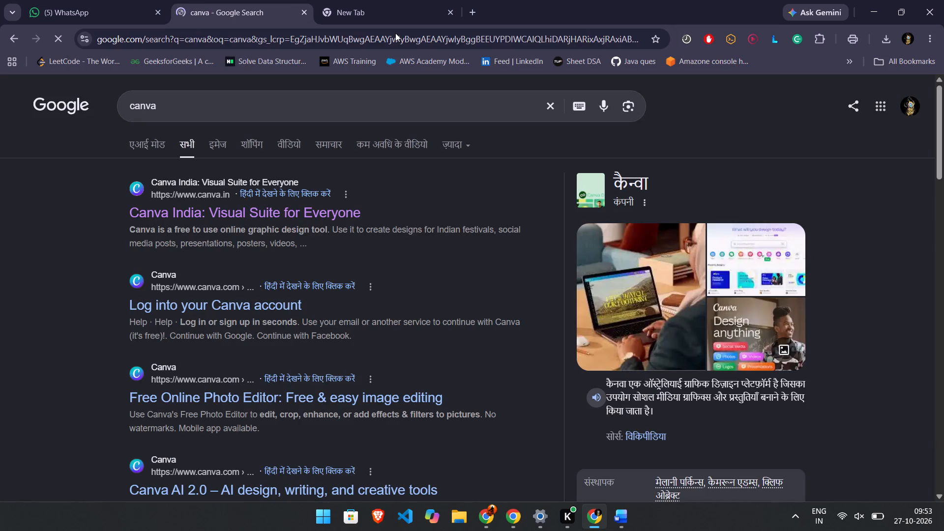
# Open the "Canva India: Visual Suite for Everyone" result and log in to Canva.
pyautogui.click(327, 209)
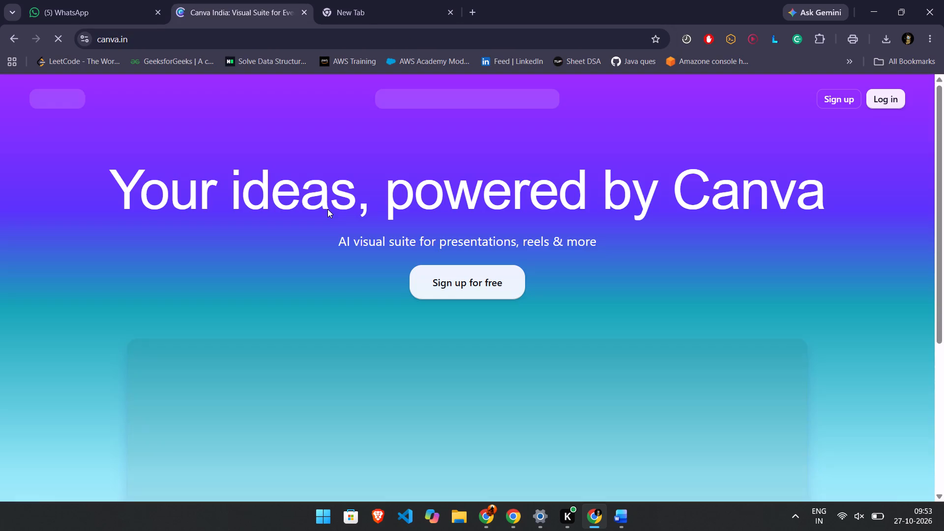
pyautogui.click(893, 95)
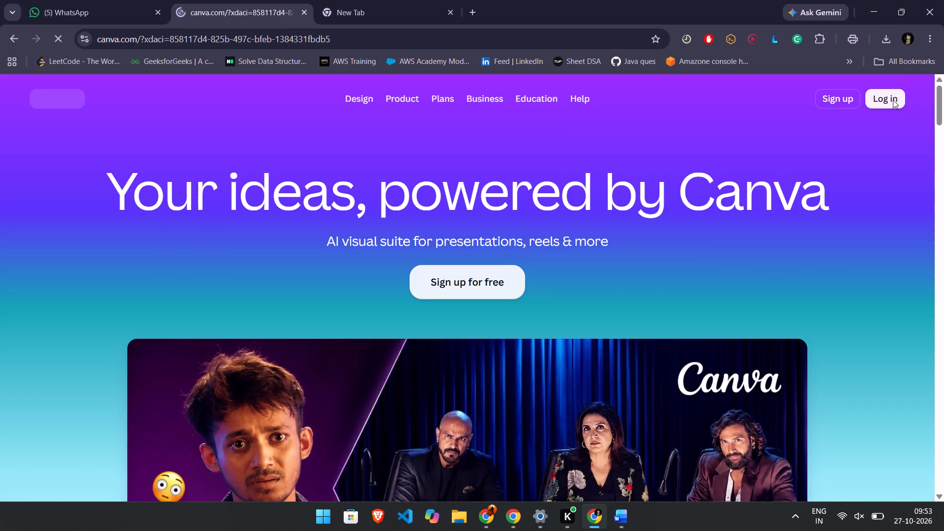
pyautogui.click(893, 100)
# Search the web for "craft canva" in the empty tab and open the CraftCanvas home page result.
pyautogui.click(385, 0)
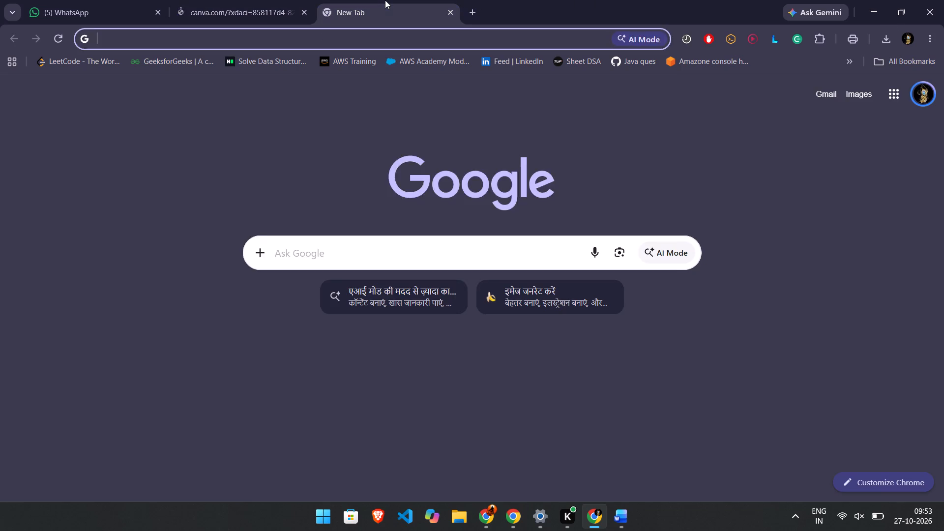
pyautogui.write('craft canva')
pyautogui.press('Return')
pyautogui.scroll(-1, 218, 234)
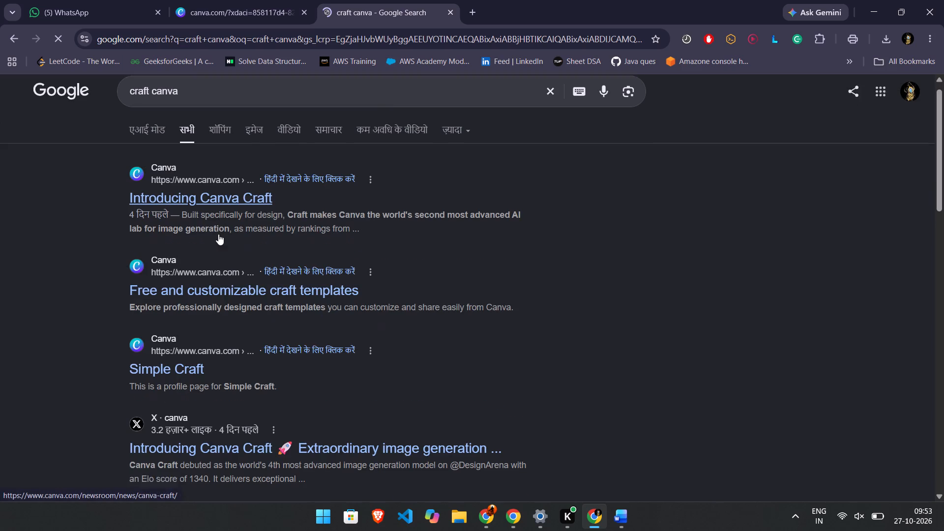
pyautogui.scroll(-4, 218, 234)
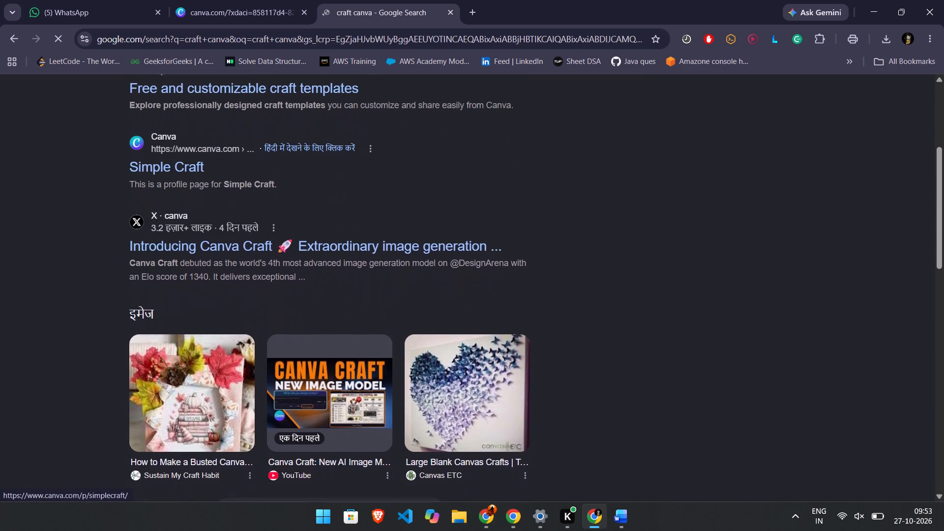
pyautogui.scroll(-5, 218, 234)
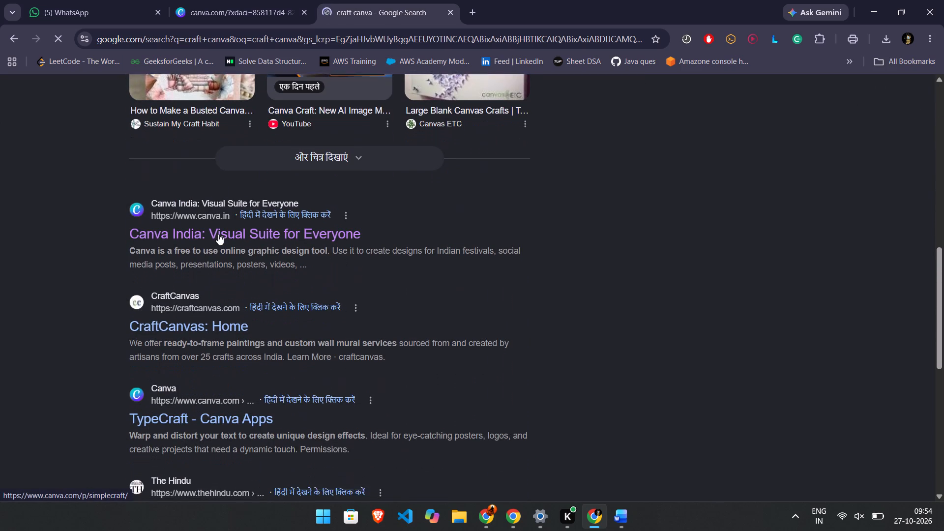
pyautogui.click(196, 312)
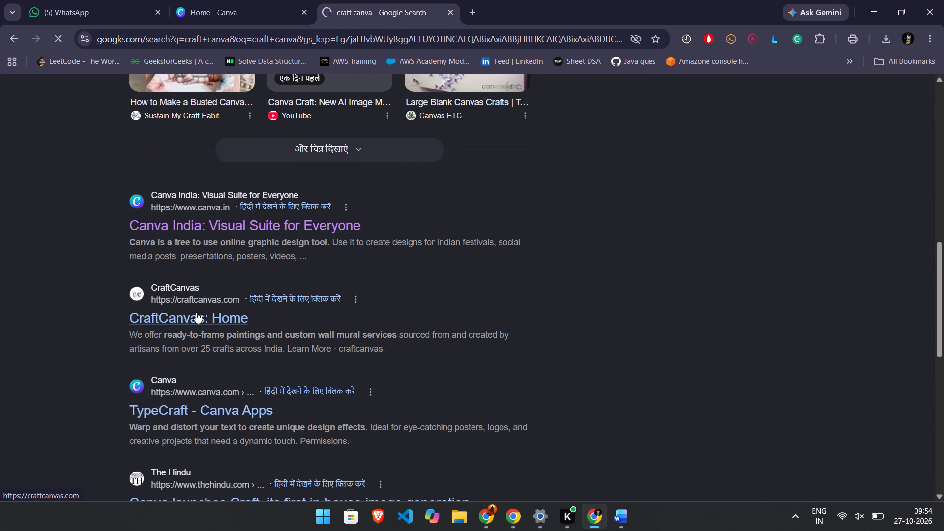
# Return to the Canva home page, dismiss the pop-up, and search for "resume".
pyautogui.click(212, 0)
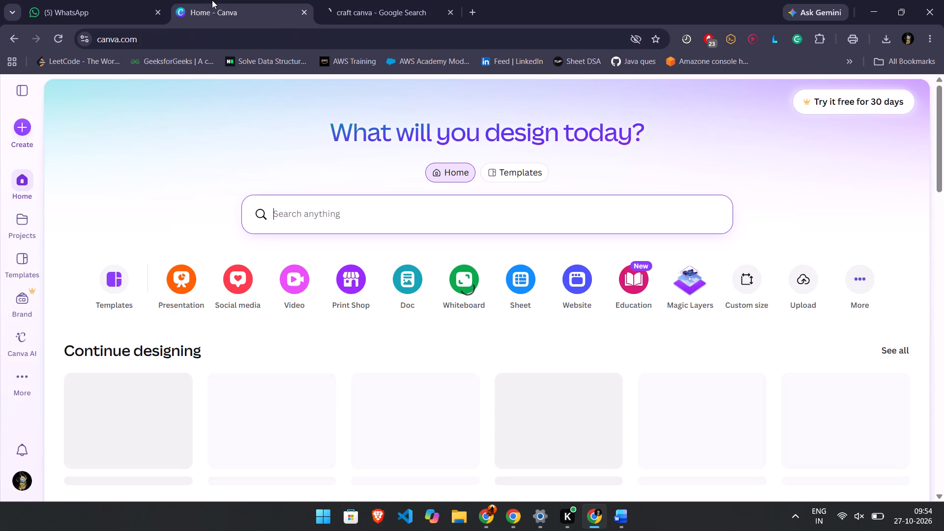
pyautogui.click(333, 207)
pyautogui.write('resume')
pyautogui.press('space')
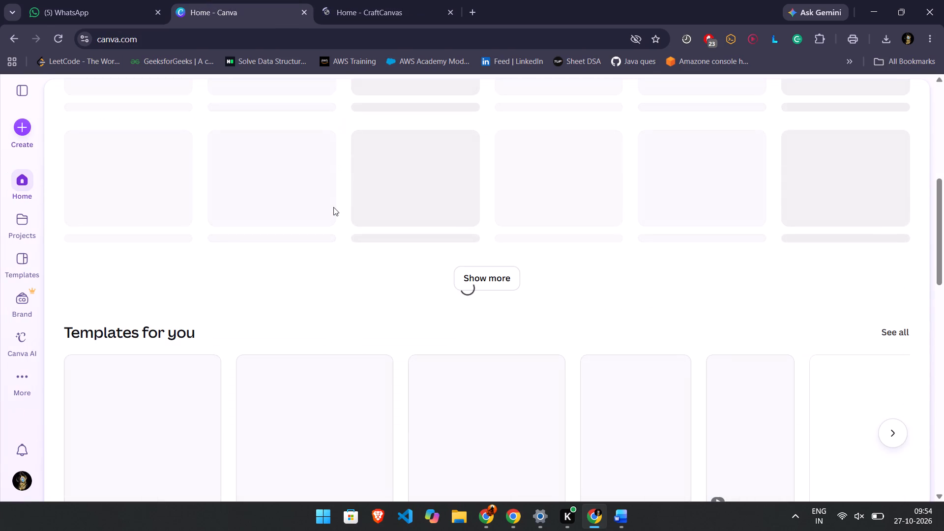
pyautogui.scroll(8, 333, 207)
pyautogui.click(311, 221)
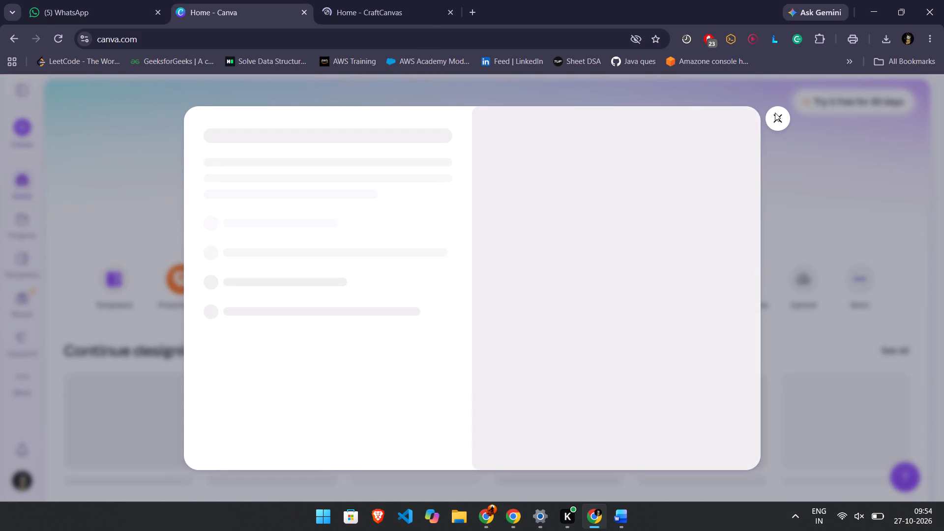
pyautogui.click(775, 113)
pyautogui.click(371, 217)
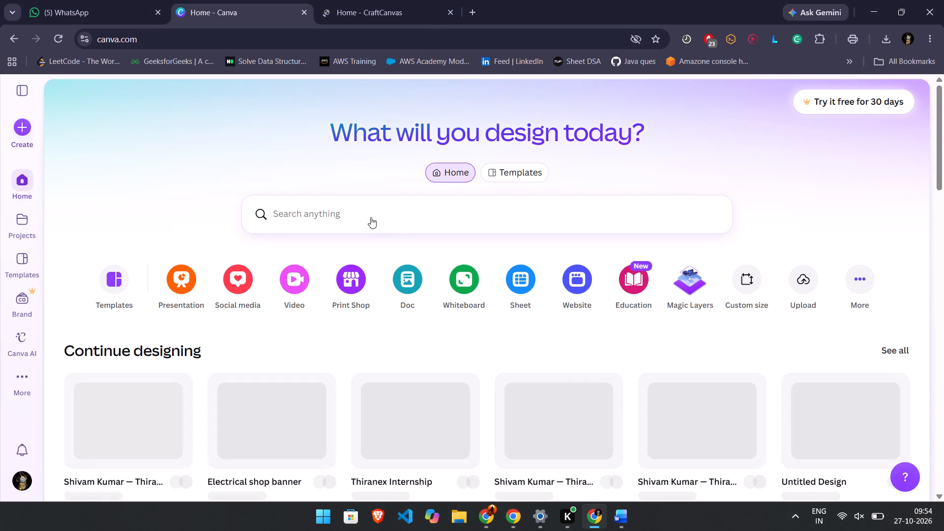
pyautogui.click(313, 212)
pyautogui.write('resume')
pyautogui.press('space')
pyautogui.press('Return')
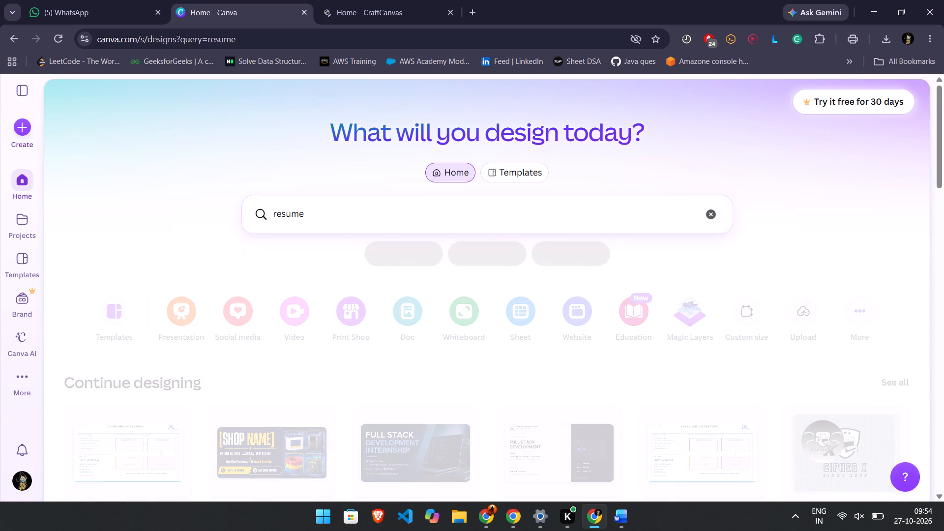
# Browse the resume templates and existing designs in the Canva search results.
pyautogui.scroll(-4, 313, 212)
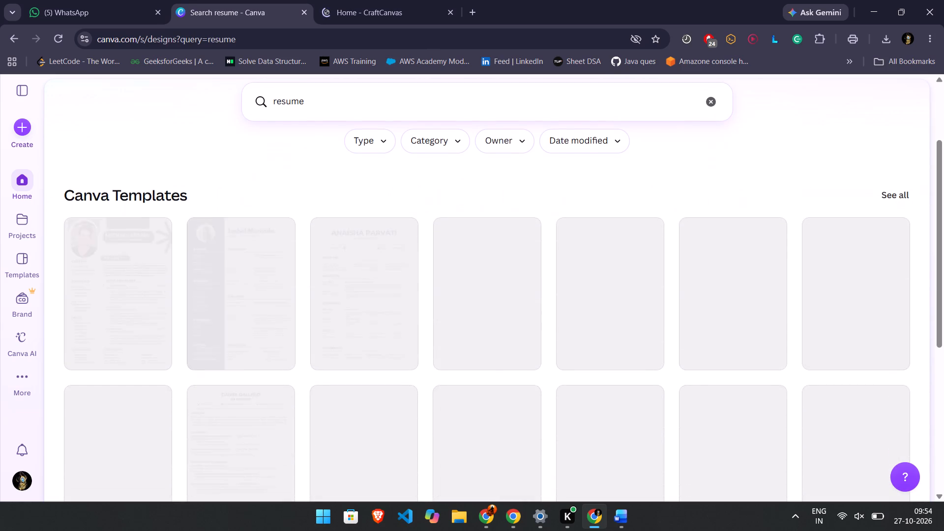
pyautogui.scroll(-2, 313, 212)
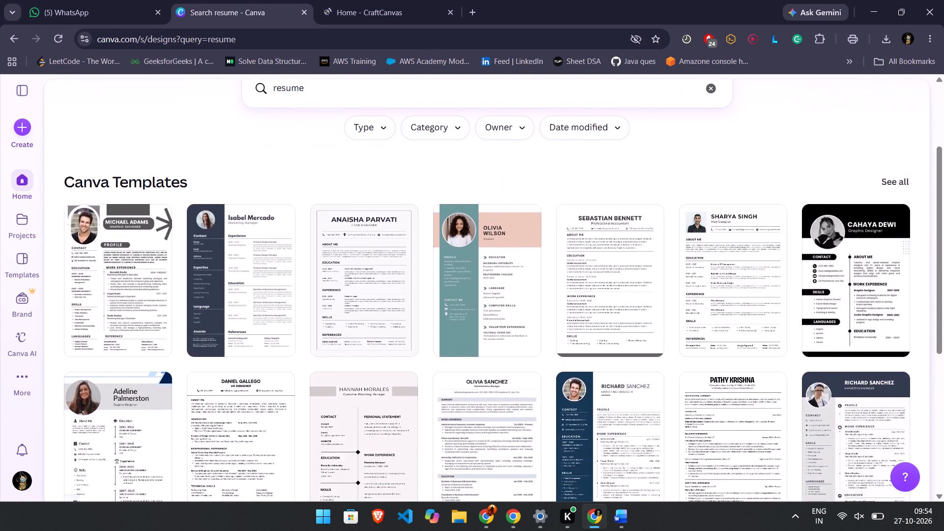
pyautogui.scroll(-1, 313, 212)
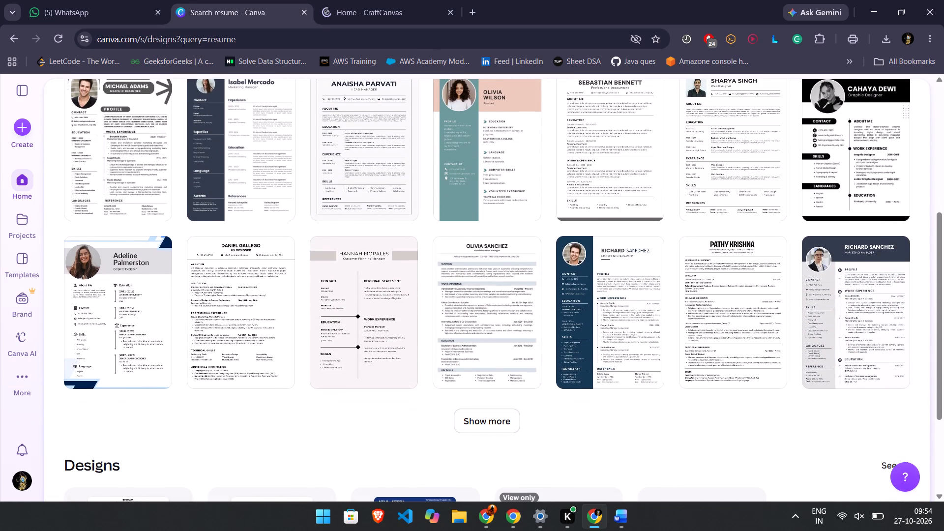
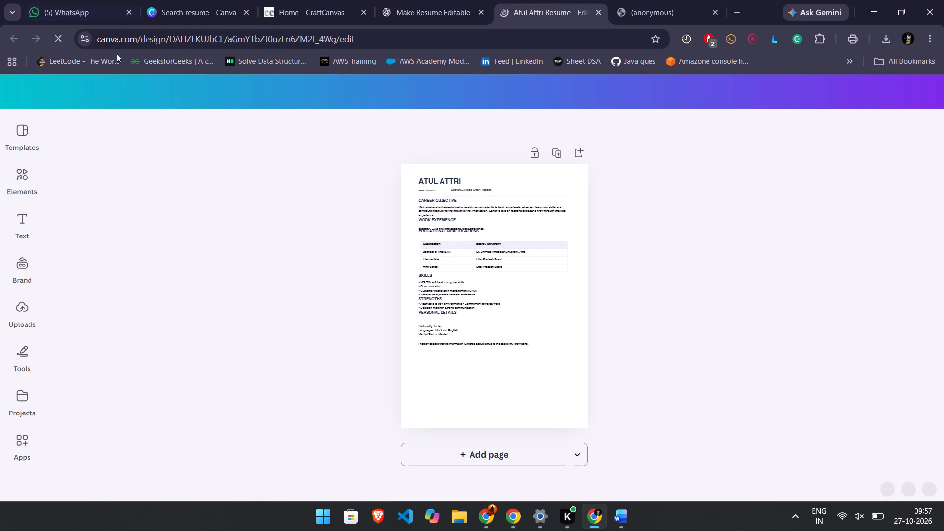
# Delete the overlapping "Fresher" line and "EDUCATIONAL QUALIFICATIONS" text beneath the WORK EXPERIENCE heading.
pyautogui.scroll(1, 372, 228)
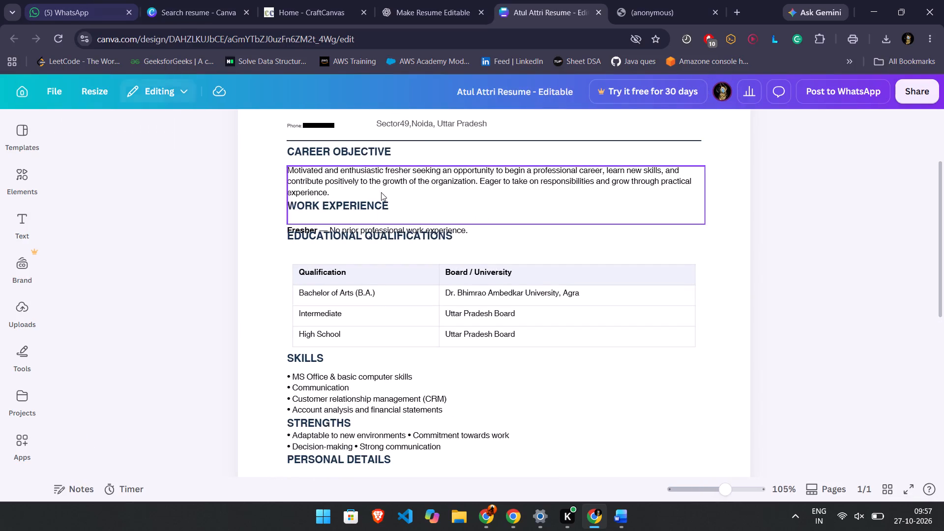
pyautogui.click(464, 228)
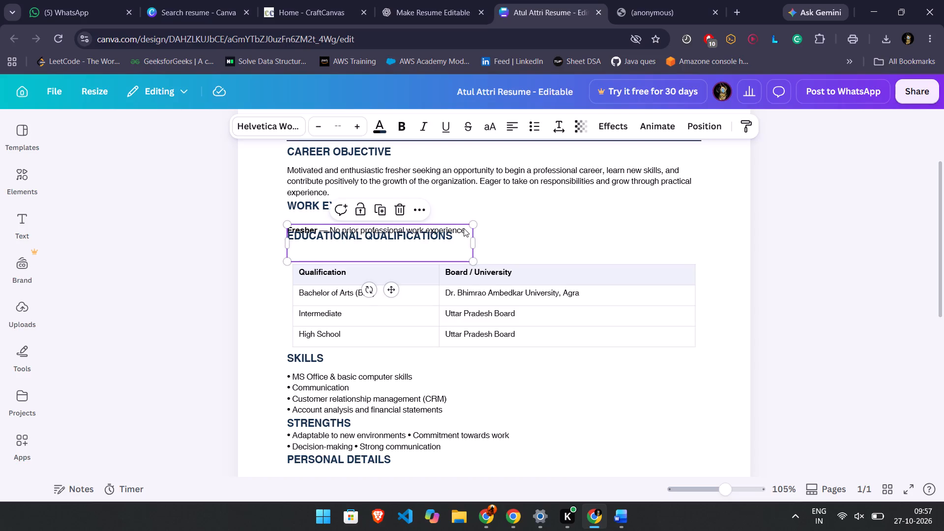
pyautogui.click(447, 252)
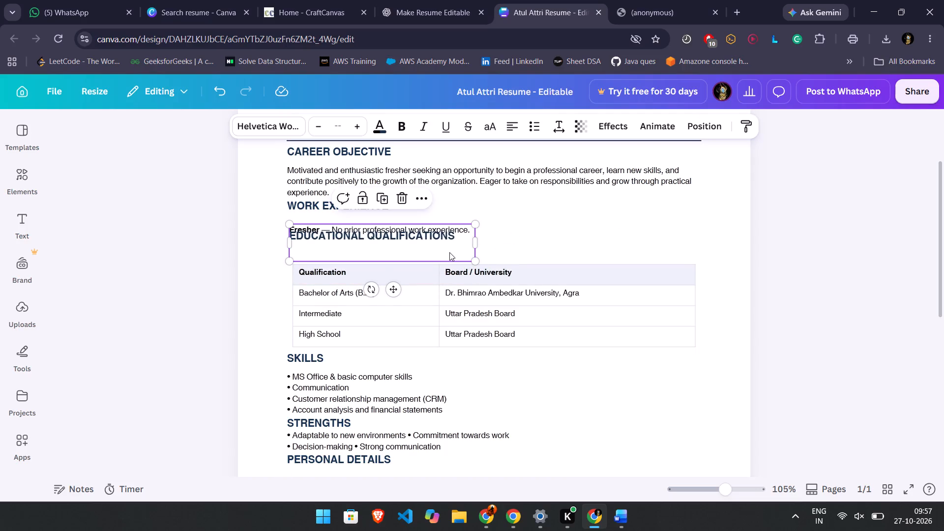
pyautogui.click(470, 232)
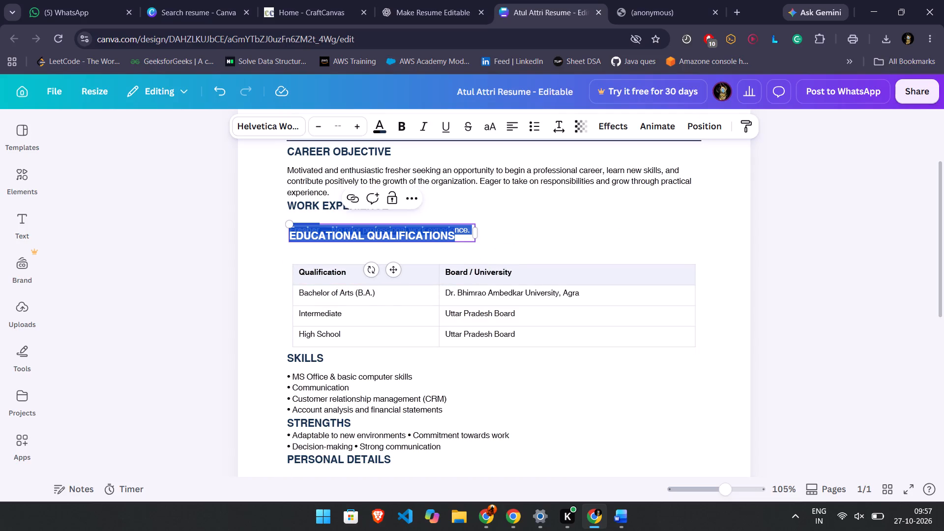
pyautogui.press('BackSpace')
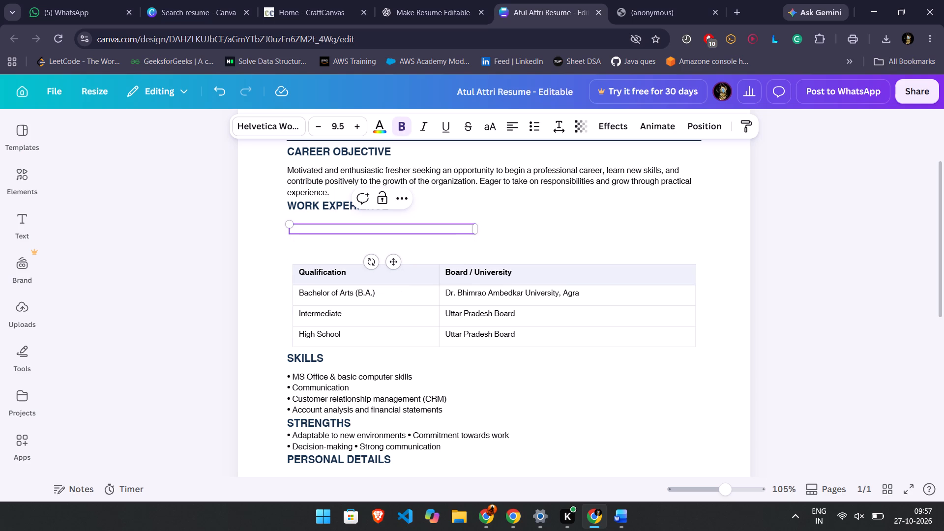
# Copy the CAREER OBJECTIVE heading, paste it as a new text box, and place it just above the qualifications table.
pyautogui.click(327, 206)
pyautogui.click(317, 204)
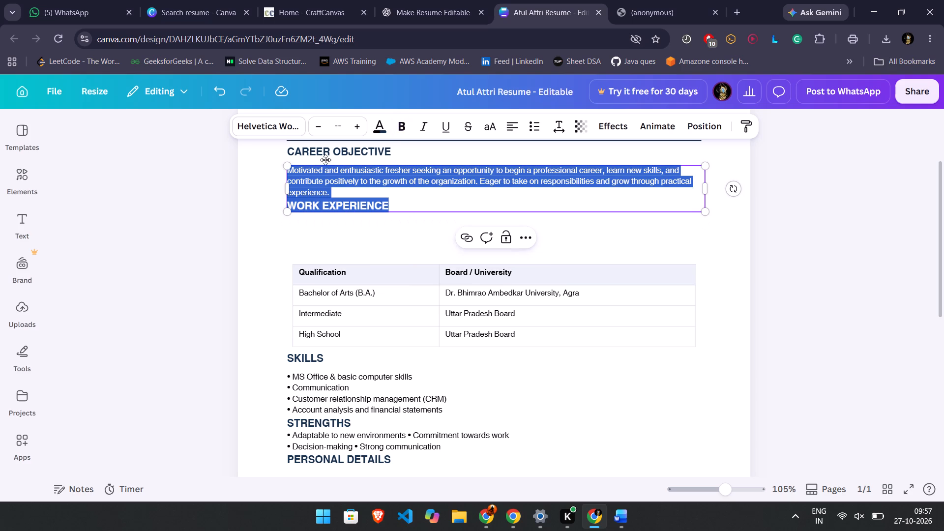
pyautogui.click(325, 155)
pyautogui.click(325, 155)
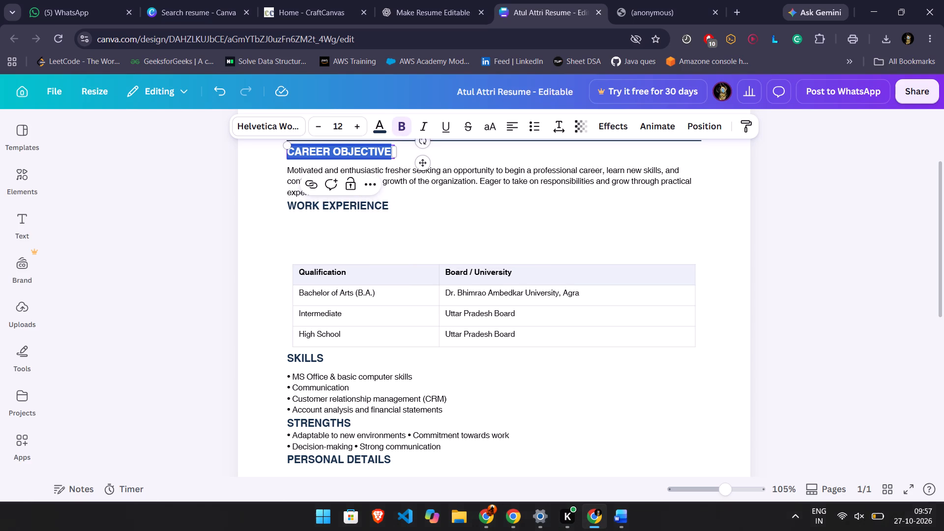
pyautogui.hotkey('ctrl', 'c')
pyautogui.click(333, 229)
pyautogui.click(333, 229)
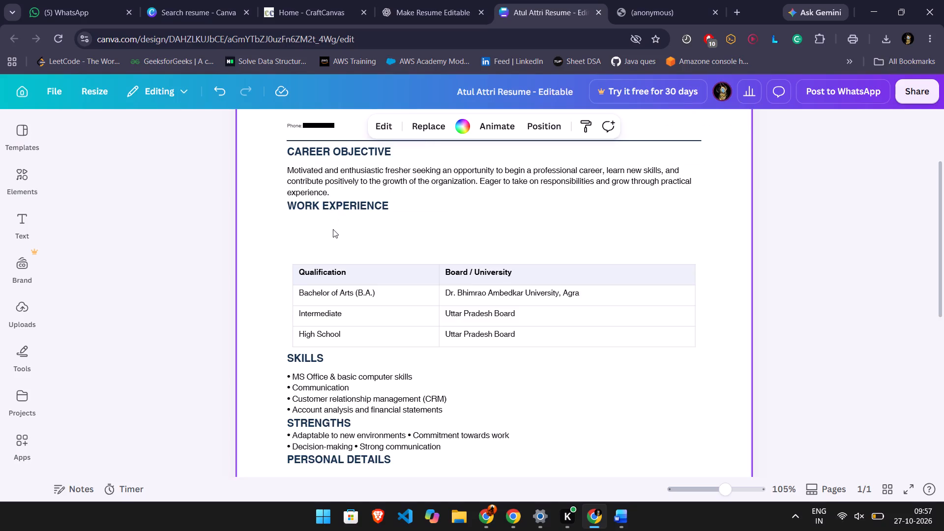
pyautogui.hotkey('ctrl', 'v')
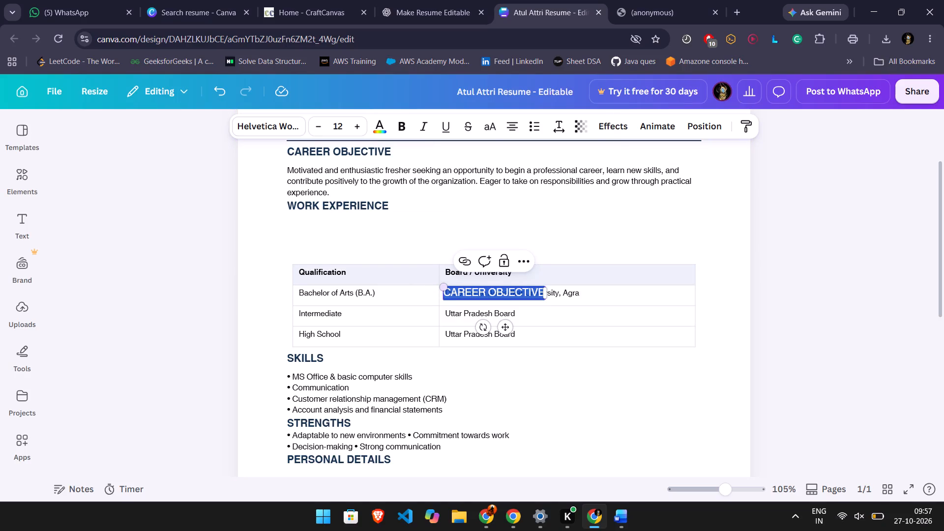
pyautogui.moveTo(502, 324); pyautogui.dragTo(365, 265)
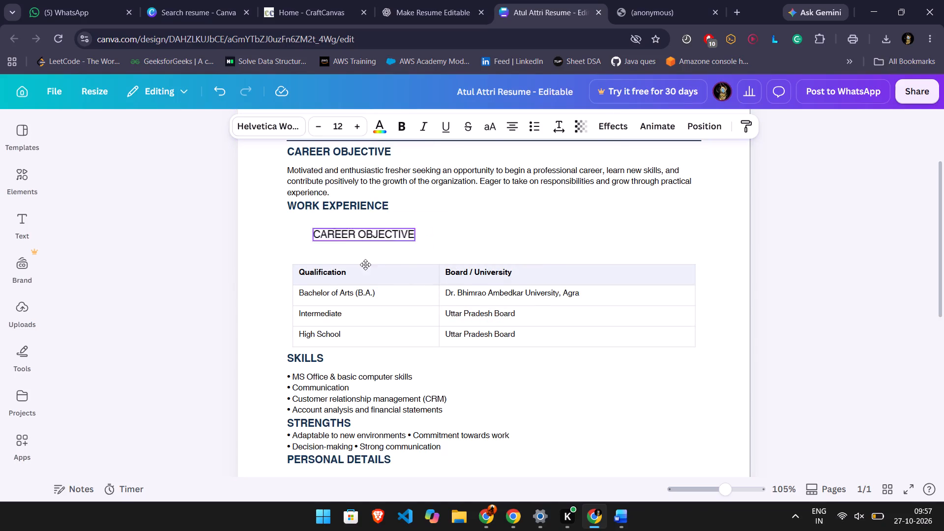
pyautogui.moveTo(365, 265); pyautogui.dragTo(347, 280)
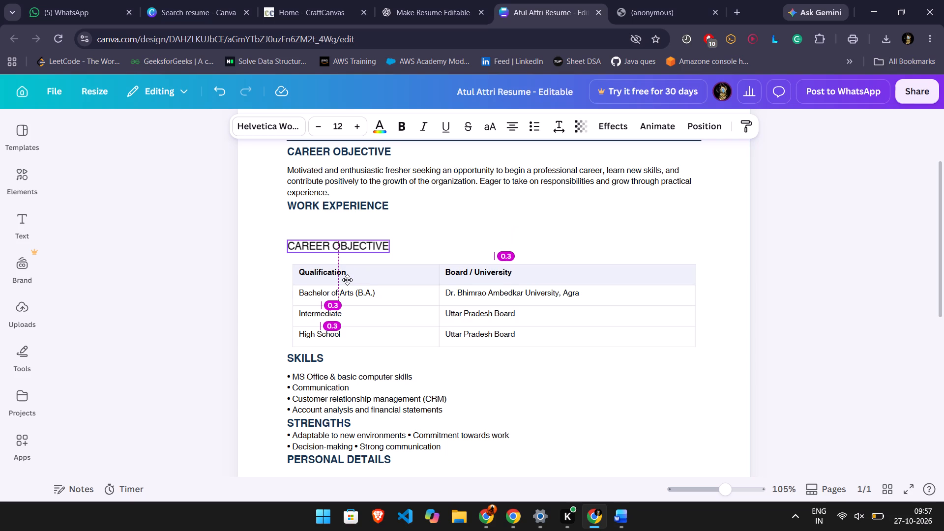
pyautogui.moveTo(347, 280); pyautogui.dragTo(350, 272)
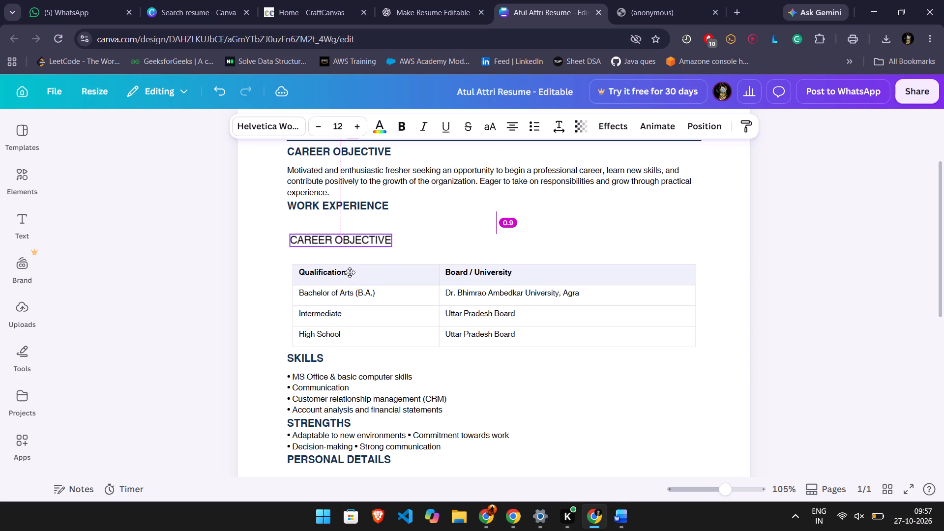
pyautogui.moveTo(350, 272); pyautogui.dragTo(349, 280)
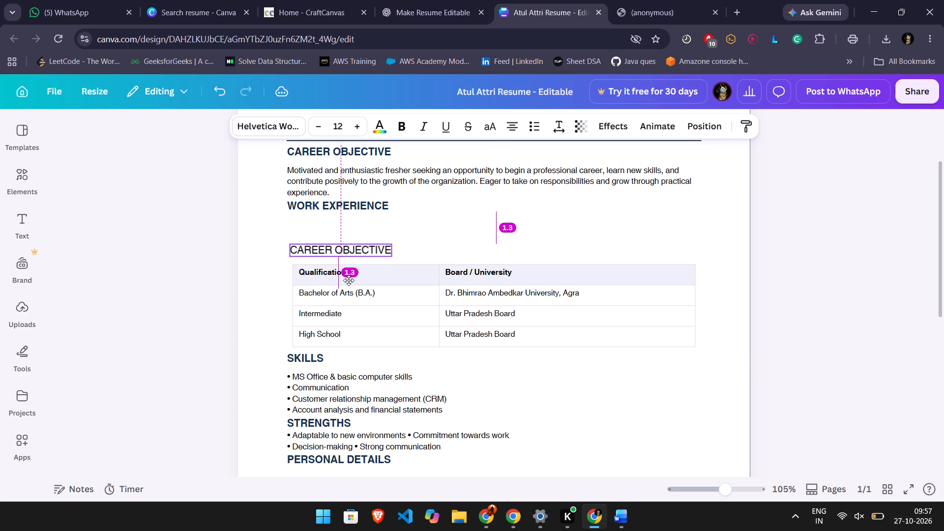
pyautogui.moveTo(349, 280); pyautogui.dragTo(348, 280)
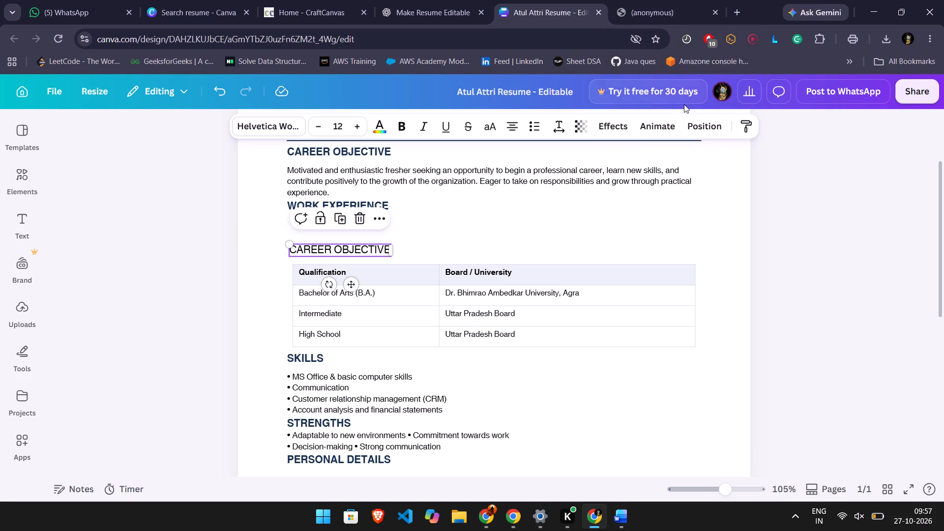
# Replace the pasted heading's text with "EDUCATIONAL QUALIFICATIONS" copied from the original resume PDF, and align it with the table's left edge.
pyautogui.click(662, 0)
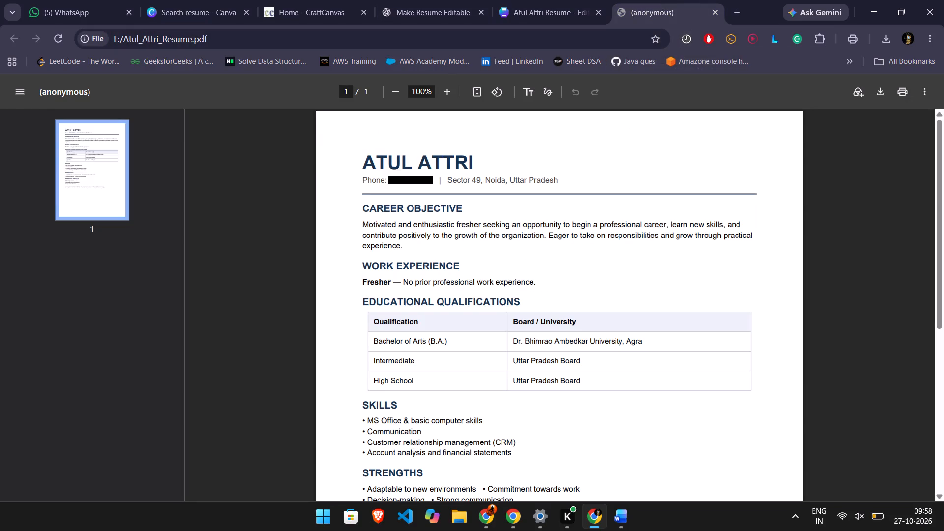
pyautogui.moveTo(527, 299); pyautogui.dragTo(357, 297)
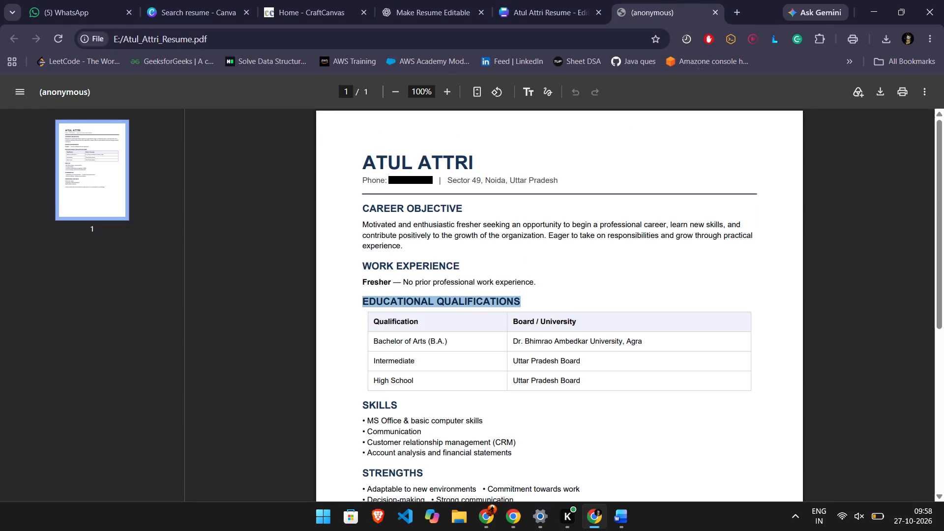
pyautogui.hotkey('ctrl', 'c')
pyautogui.click(531, 0)
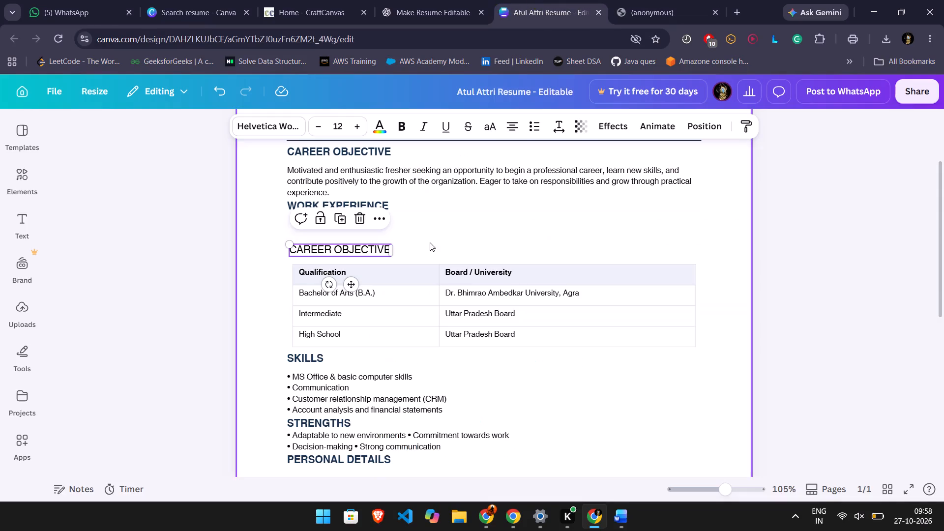
pyautogui.click(355, 246)
pyautogui.hotkey('ctrl', 'v')
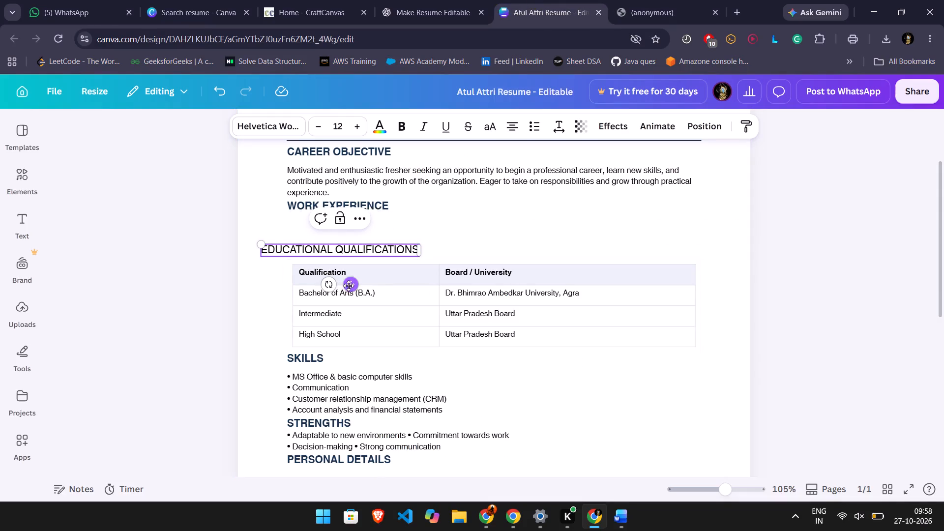
pyautogui.moveTo(351, 287); pyautogui.dragTo(380, 285)
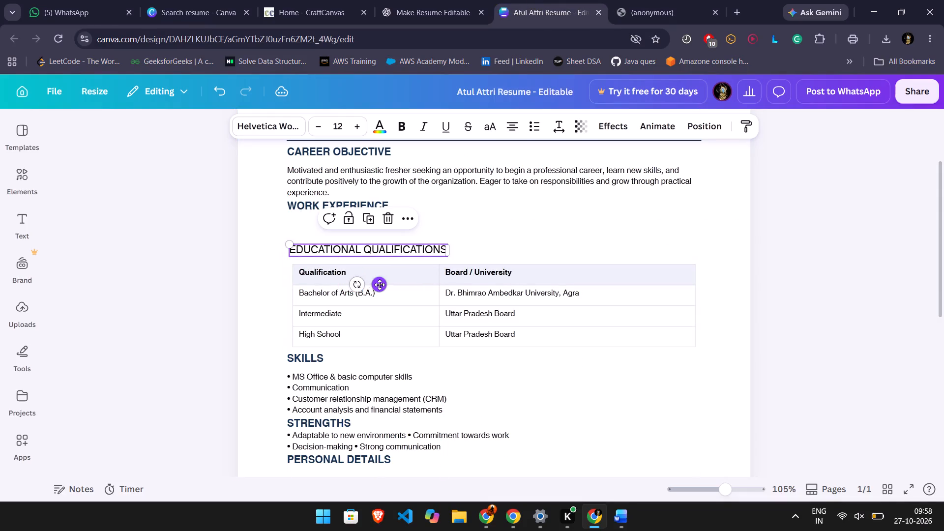
# Make the EDUCATIONAL QUALIFICATIONS heading dark navy and bold, and compare it with the CAREER OBJECTIVE heading.
pyautogui.click(329, 155)
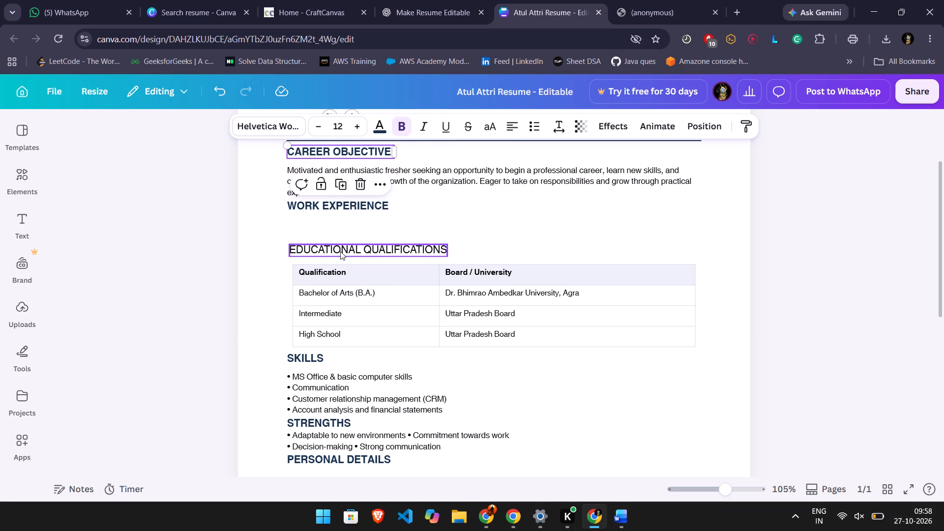
pyautogui.click(343, 248)
pyautogui.click(376, 130)
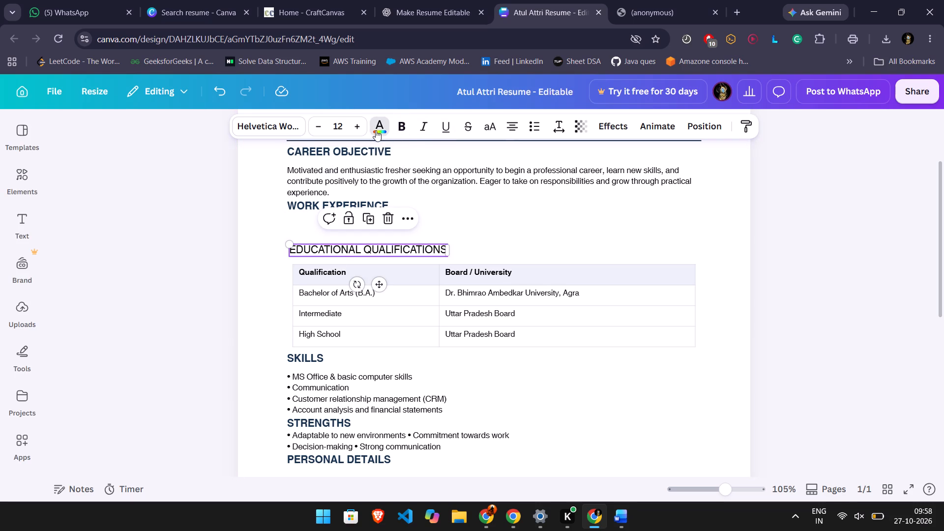
pyautogui.click(154, 255)
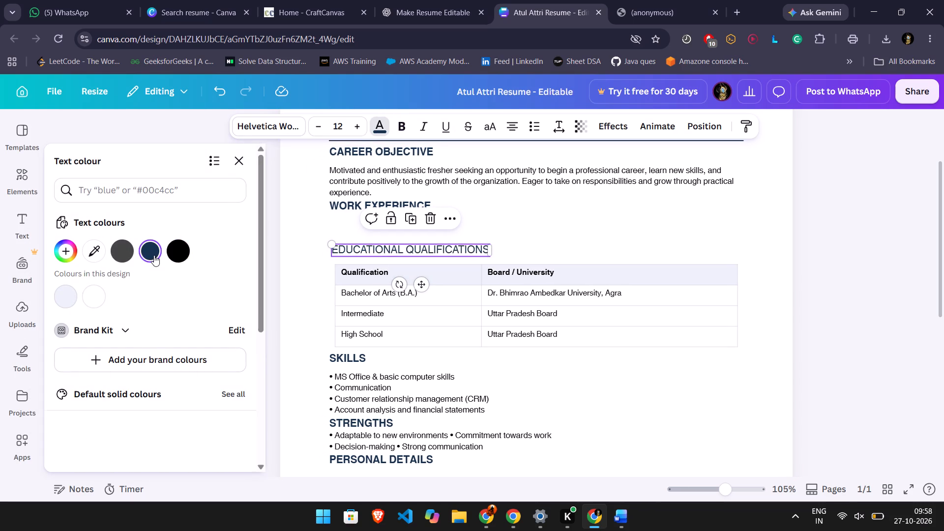
pyautogui.click(404, 124)
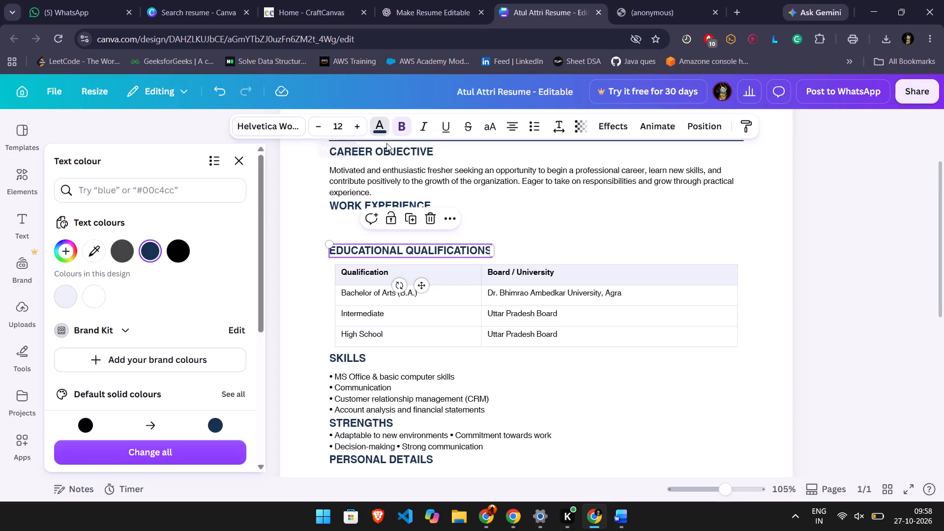
pyautogui.click(367, 147)
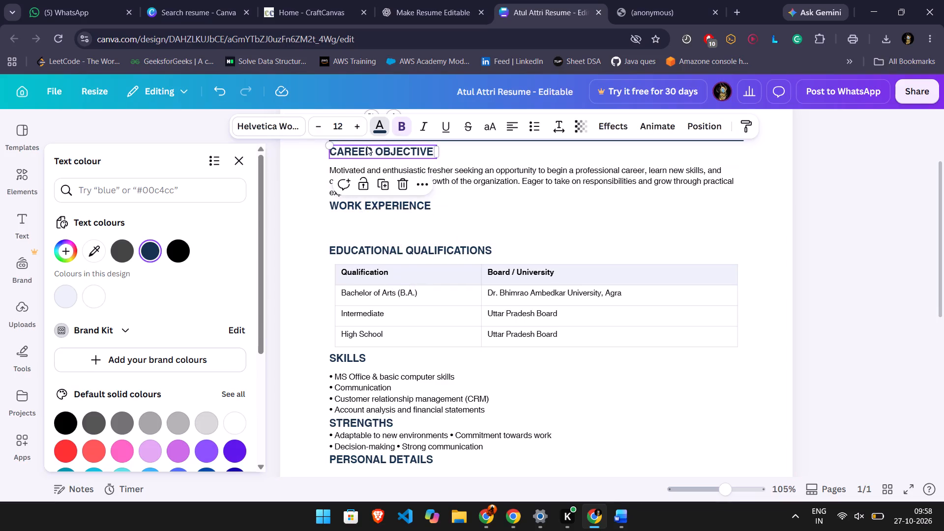
pyautogui.click(446, 251)
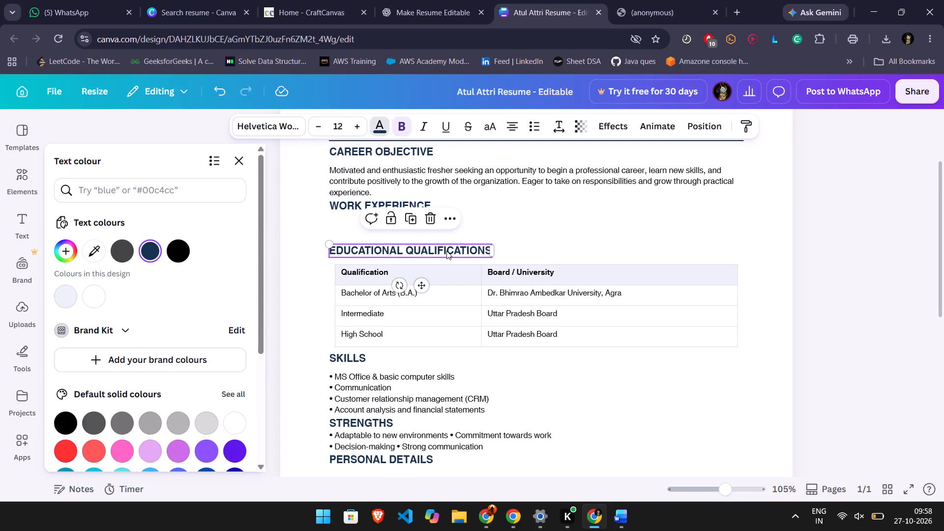
# Copy "Fresher — No prior professional work experience" from the original resume PDF and place it in the design beneath the WORK EXPERIENCE heading.
pyautogui.click(530, 241)
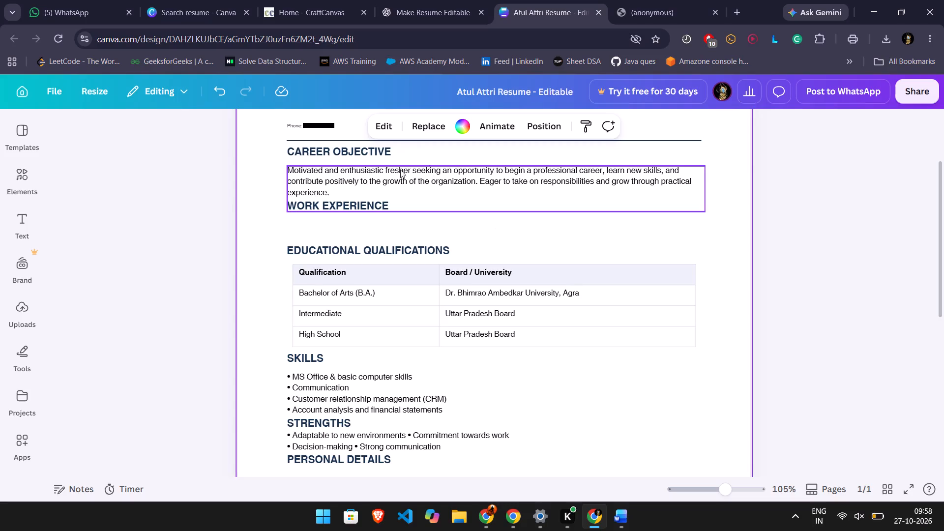
pyautogui.click(665, 0)
pyautogui.moveTo(549, 299); pyautogui.dragTo(534, 280)
pyautogui.moveTo(534, 280); pyautogui.dragTo(357, 280)
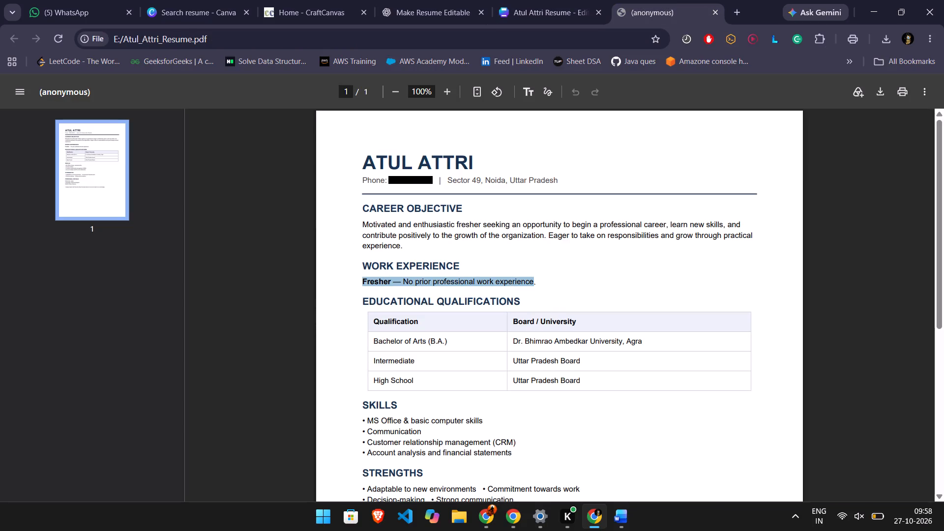
pyautogui.moveTo(357, 280); pyautogui.dragTo(357, 280)
pyautogui.hotkey('ctrl', 'c')
pyautogui.click(518, 0)
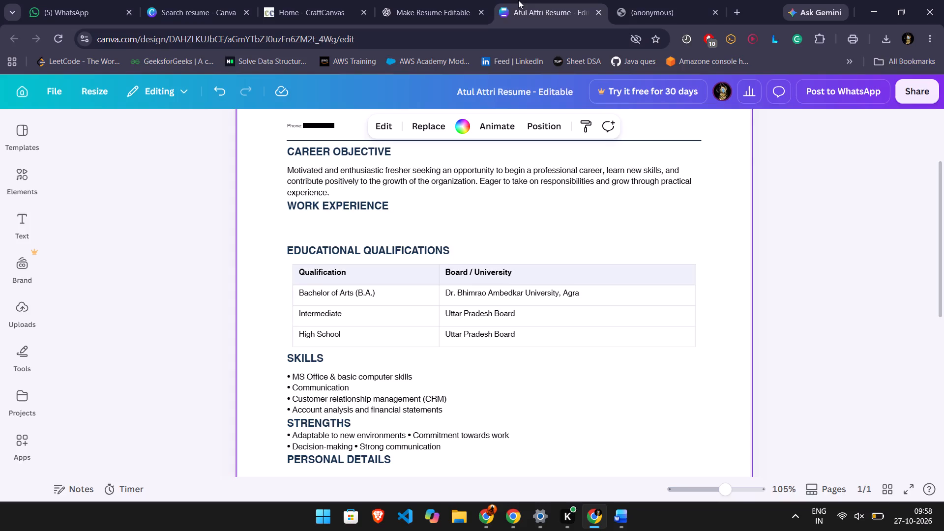
pyautogui.click(356, 220)
pyautogui.hotkey('ctrl', 'v')
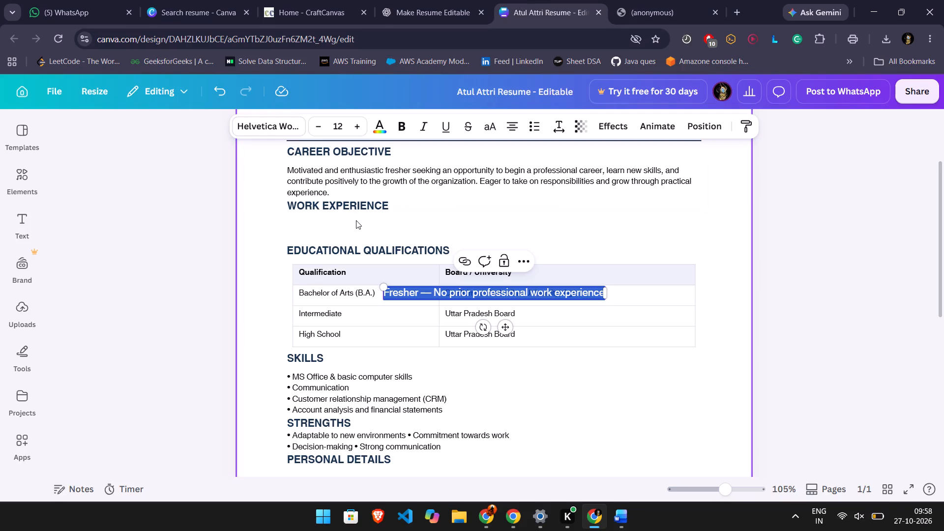
pyautogui.moveTo(504, 330); pyautogui.dragTo(412, 276)
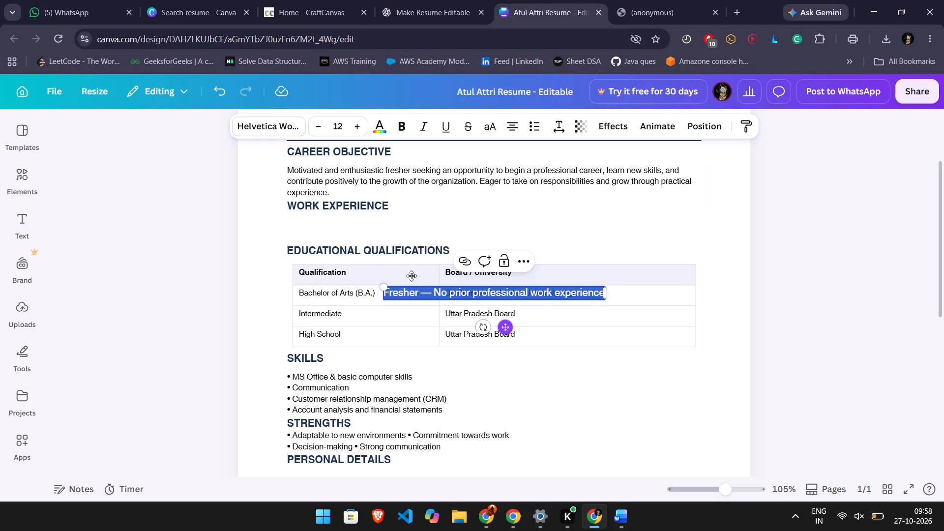
pyautogui.moveTo(412, 276); pyautogui.dragTo(405, 259)
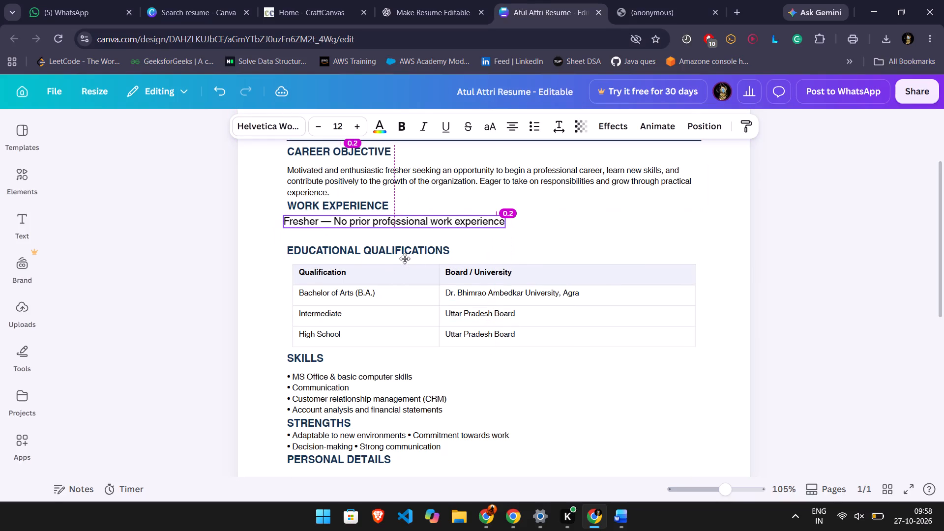
pyautogui.moveTo(405, 259); pyautogui.dragTo(407, 259)
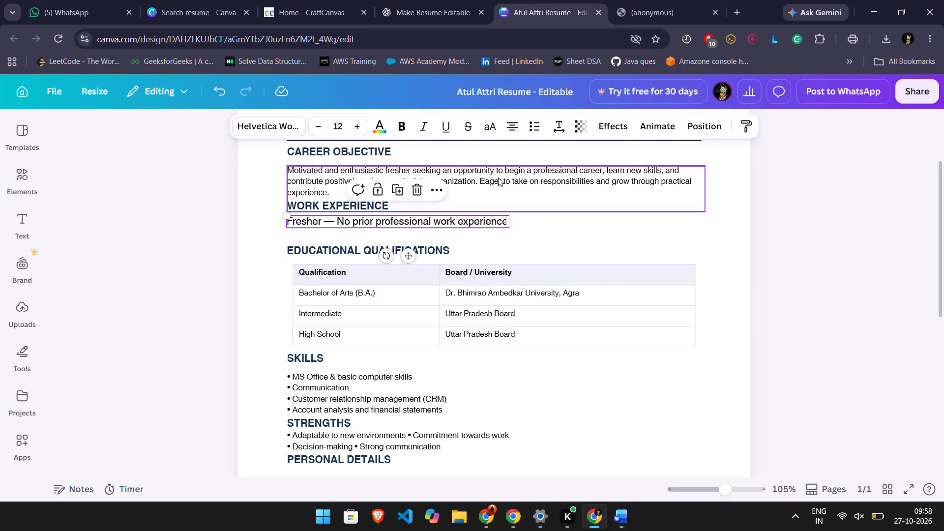
# Set the "Fresher" line's font size to 10 and move it back toward the left margin beneath WORK EXPERIENCE.
pyautogui.click(499, 177)
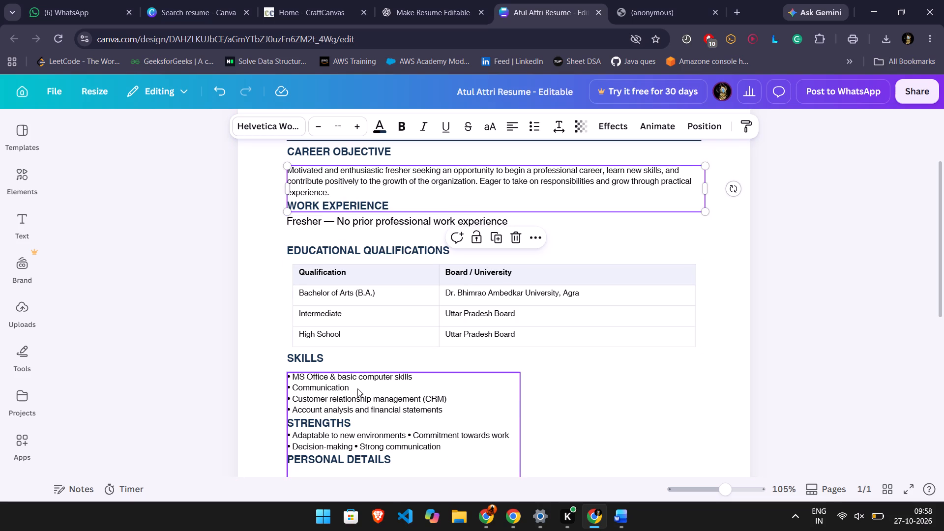
pyautogui.click(332, 314)
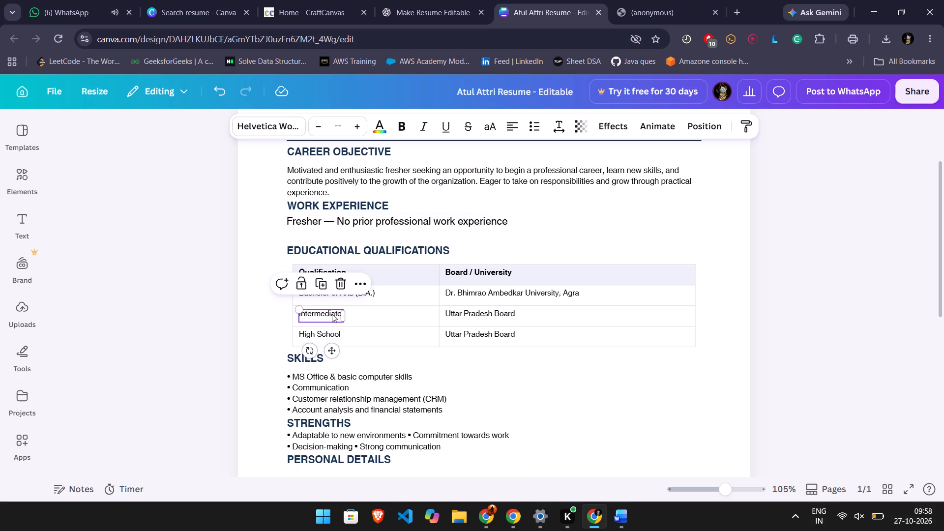
pyautogui.click(397, 219)
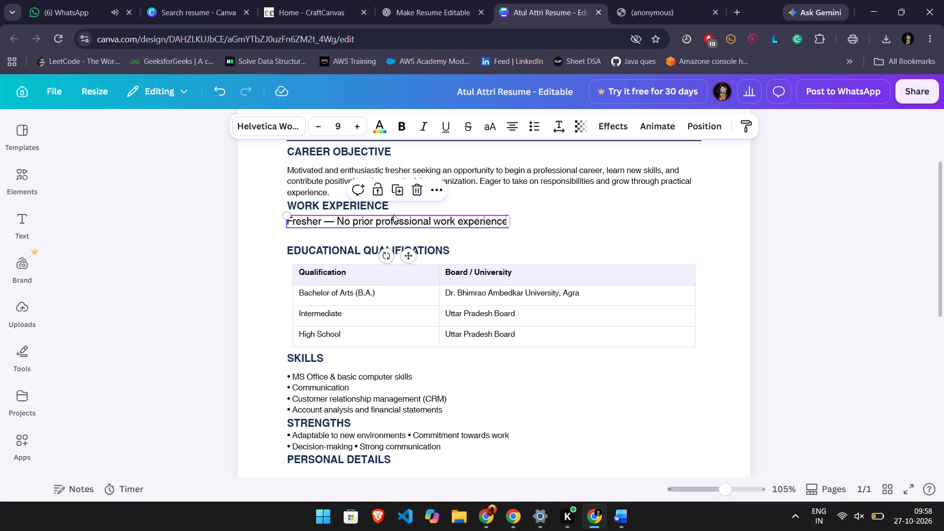
pyautogui.tripleClick(317, 127)
pyautogui.click(317, 127)
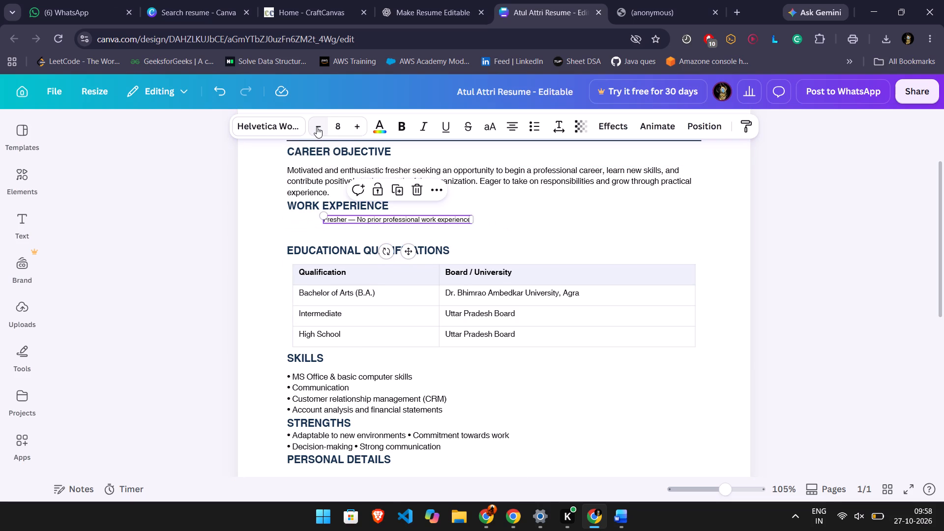
pyautogui.click(351, 126)
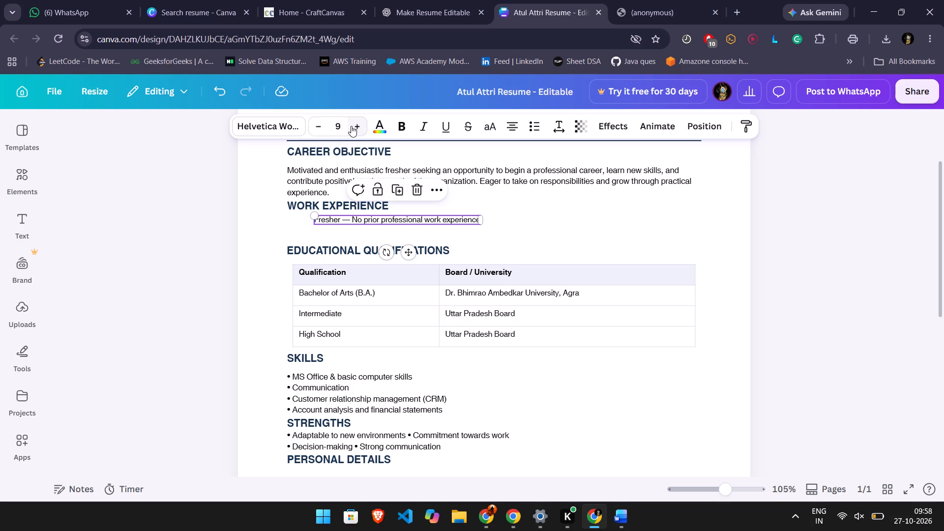
pyautogui.click(351, 126)
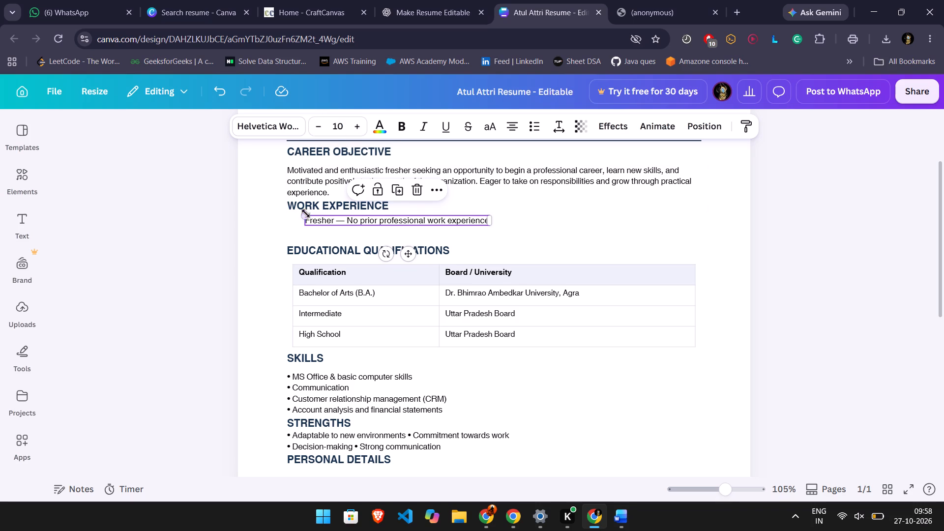
pyautogui.moveTo(406, 254); pyautogui.dragTo(390, 255)
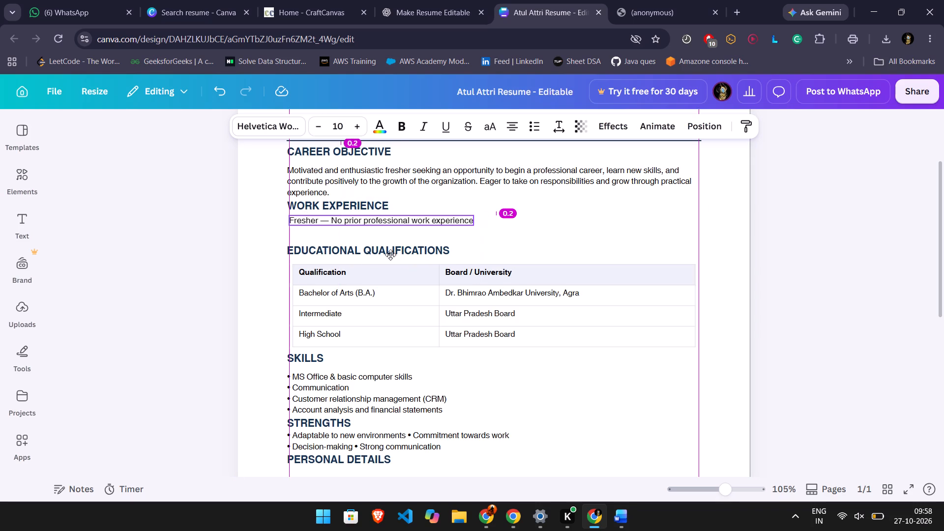
pyautogui.moveTo(390, 255); pyautogui.dragTo(389, 256)
pyautogui.click(537, 231)
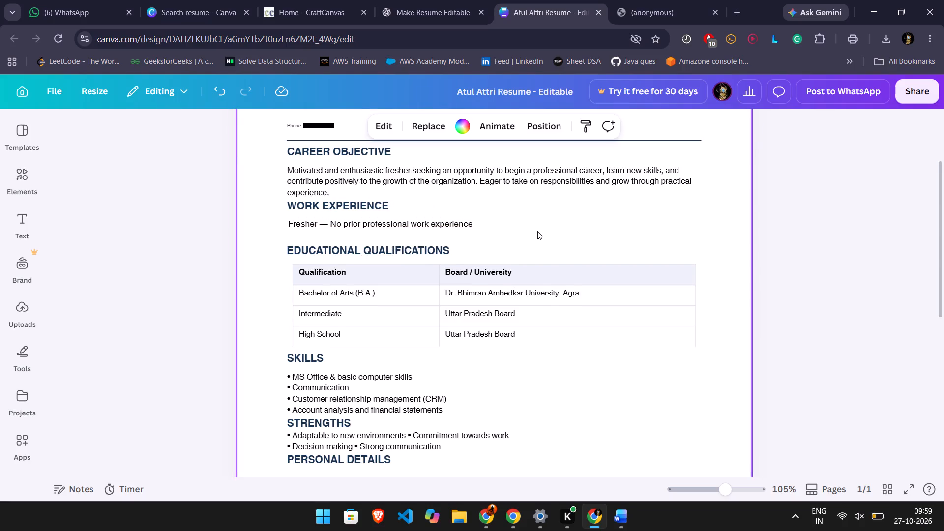
pyautogui.scroll(-1, 537, 231)
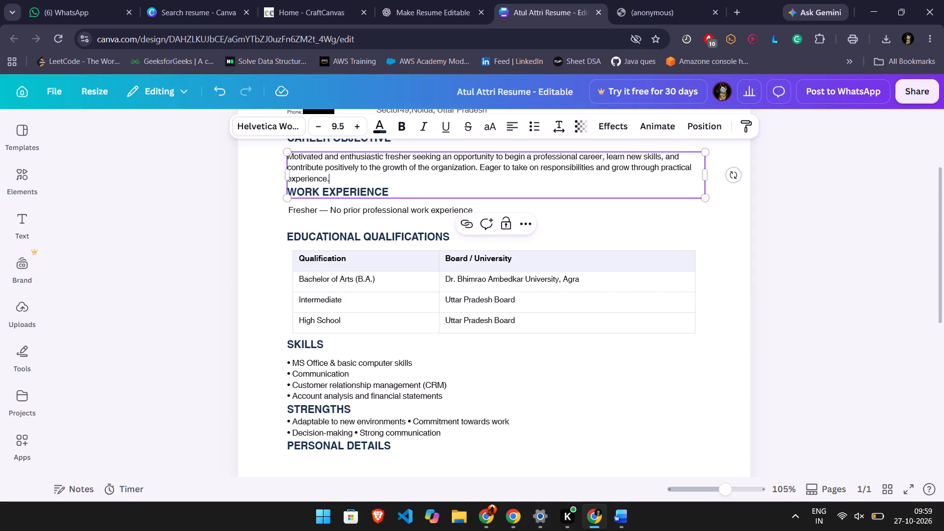
pyautogui.press('Return')
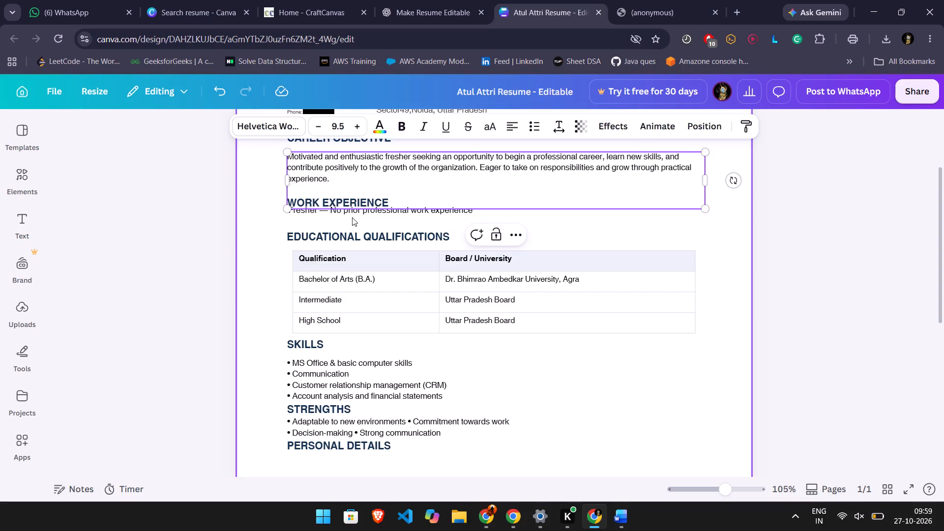
pyautogui.click(657, 236)
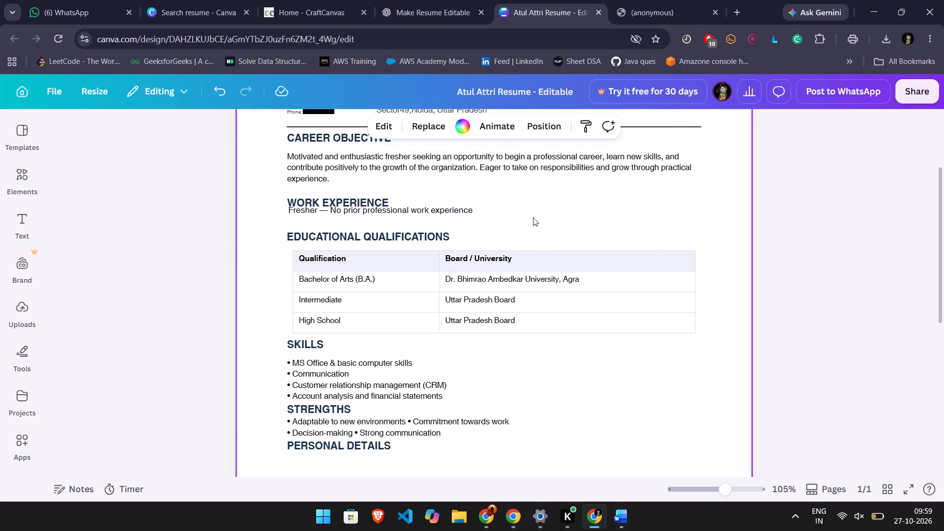
# Move the "Fresher" line down clear of the WORK EXPERIENCE heading and align it with the heading's left edge.
pyautogui.click(439, 216)
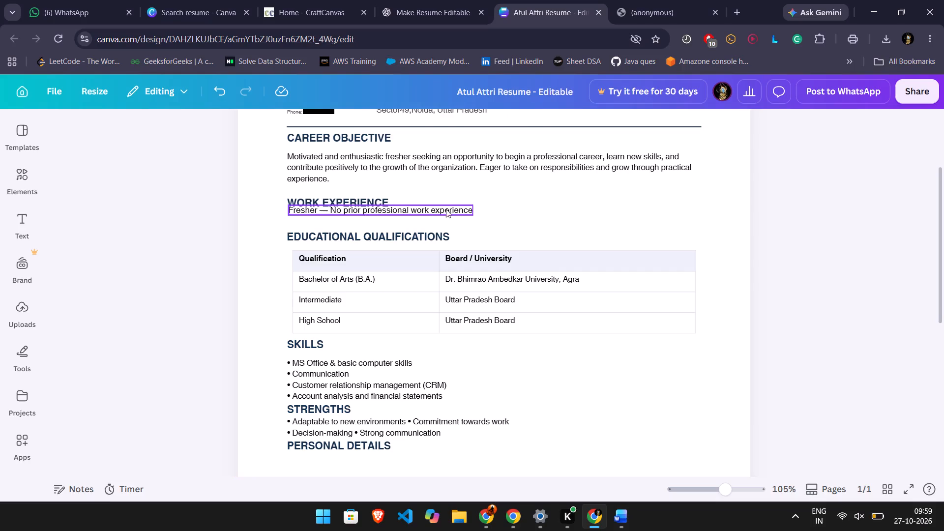
pyautogui.click(440, 213)
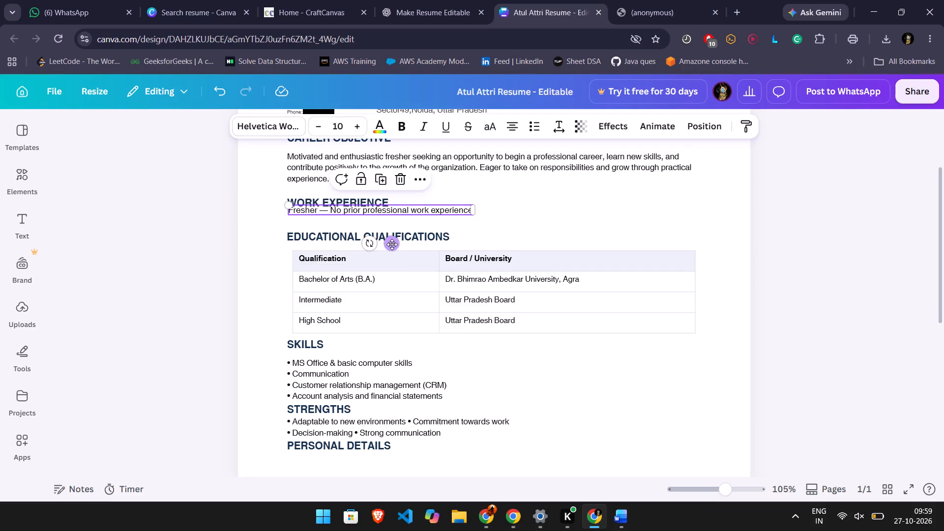
pyautogui.moveTo(391, 245); pyautogui.dragTo(392, 255)
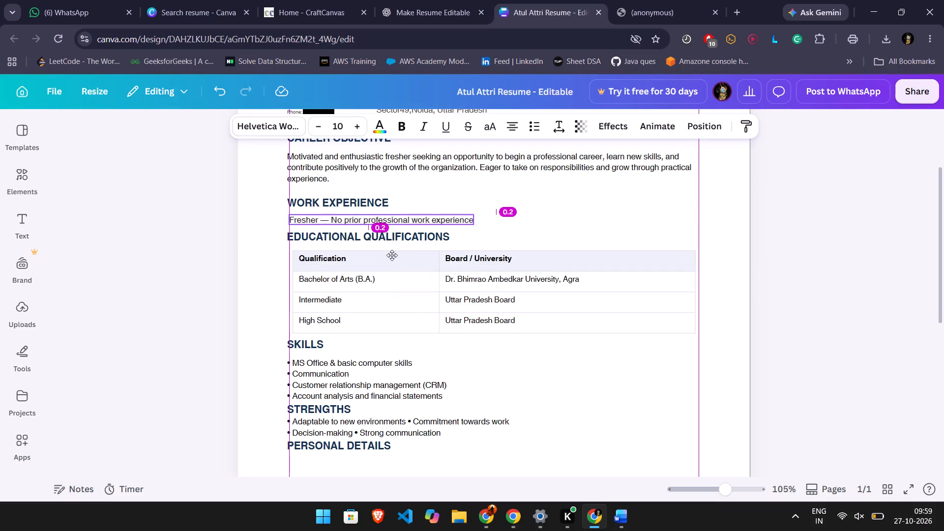
pyautogui.moveTo(392, 255); pyautogui.dragTo(388, 254)
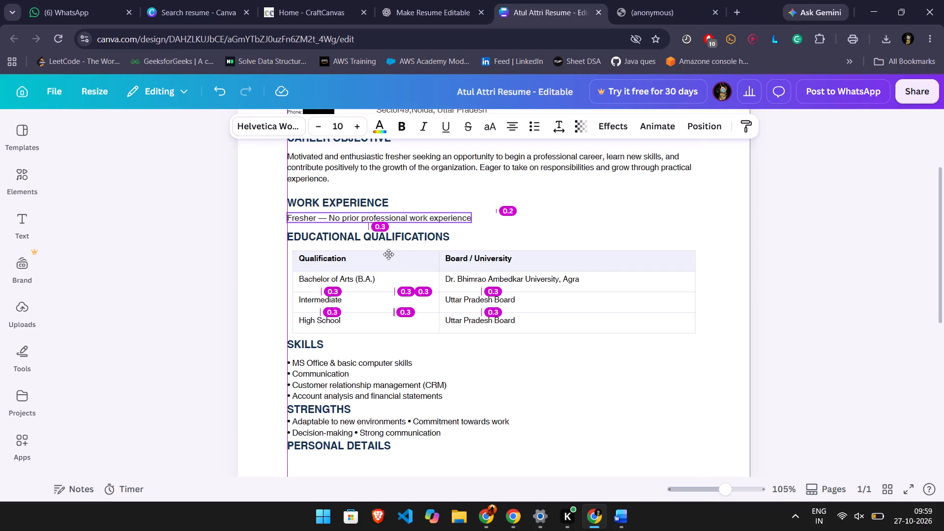
pyautogui.moveTo(388, 254); pyautogui.dragTo(389, 256)
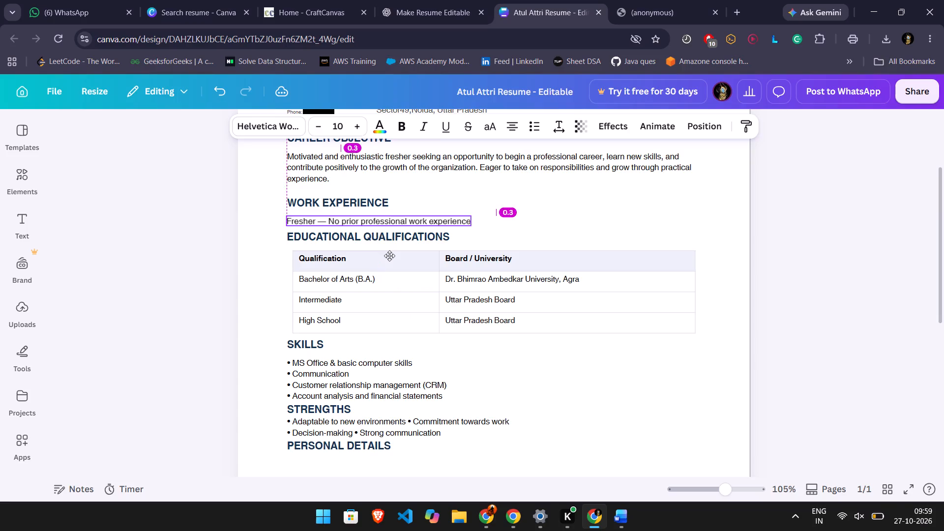
pyautogui.moveTo(389, 256); pyautogui.dragTo(389, 255)
pyautogui.click(591, 202)
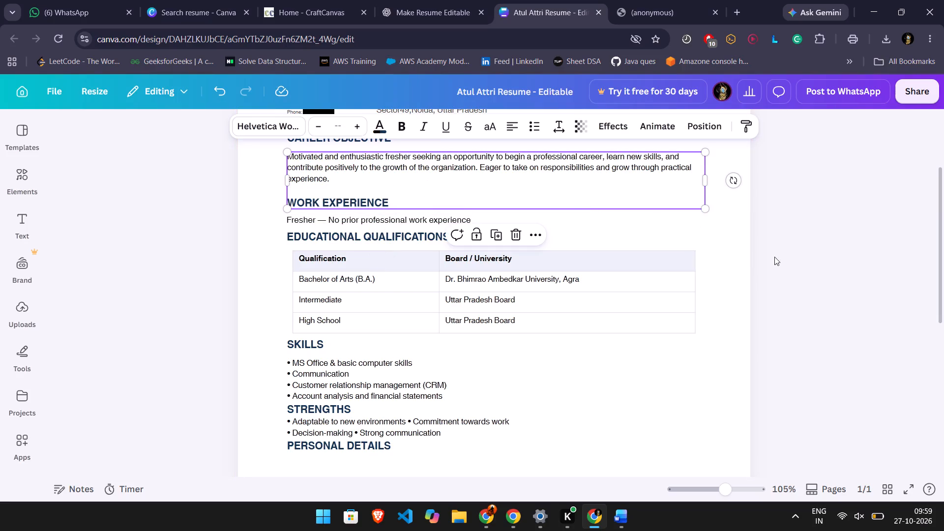
pyautogui.click(782, 261)
# Make only the word "Fresher" bold in the line beneath WORK EXPERIENCE.
pyautogui.click(304, 222)
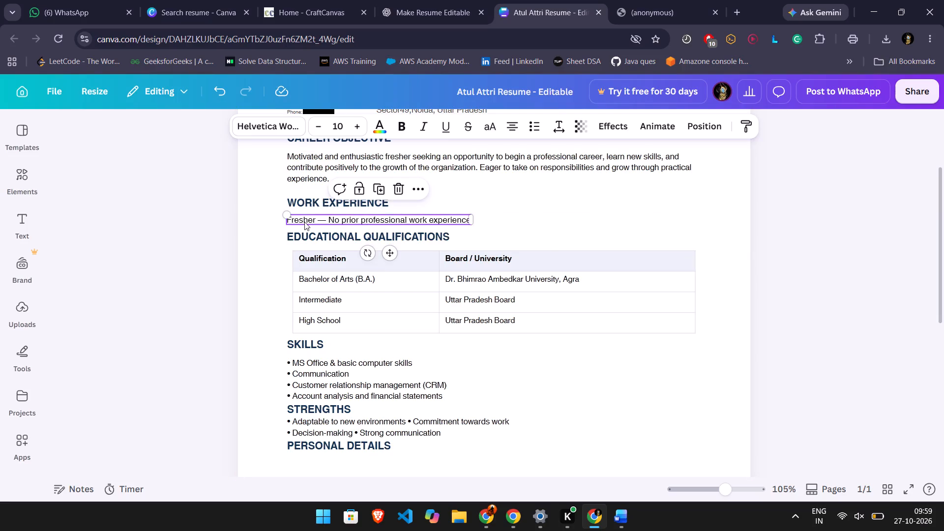
pyautogui.click(304, 222)
pyautogui.click(304, 222)
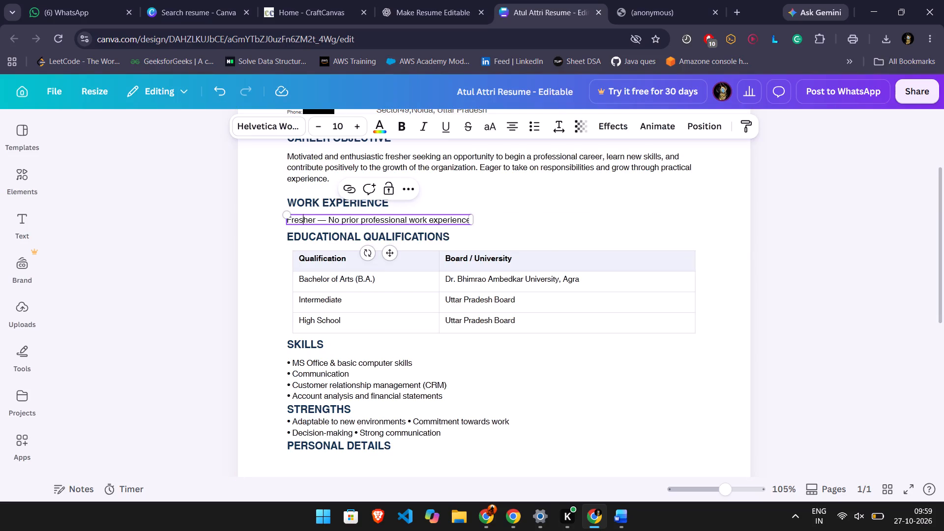
pyautogui.moveTo(315, 220); pyautogui.dragTo(283, 220)
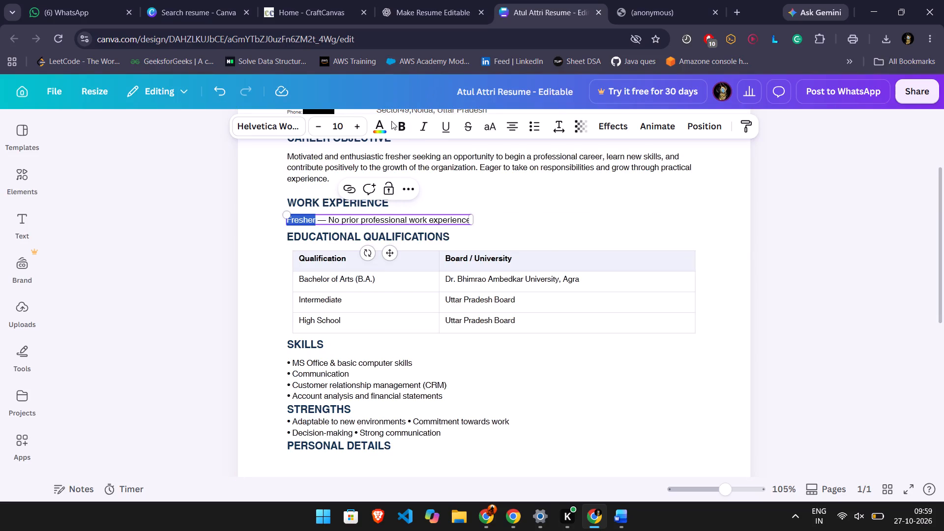
pyautogui.click(398, 124)
pyautogui.click(602, 208)
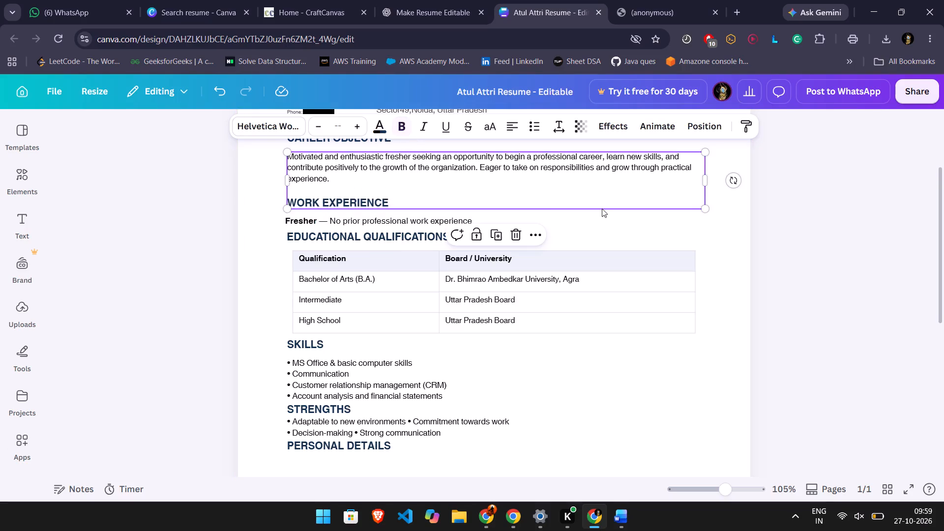
# Delete the dash between "Fresher" and "No prior professional work experience".
pyautogui.click(325, 219)
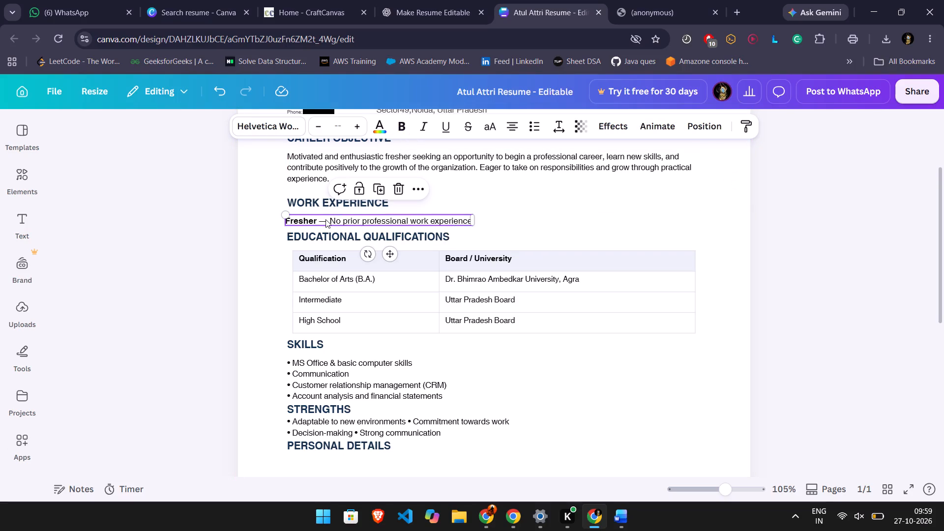
pyautogui.click(325, 219)
pyautogui.click(325, 219)
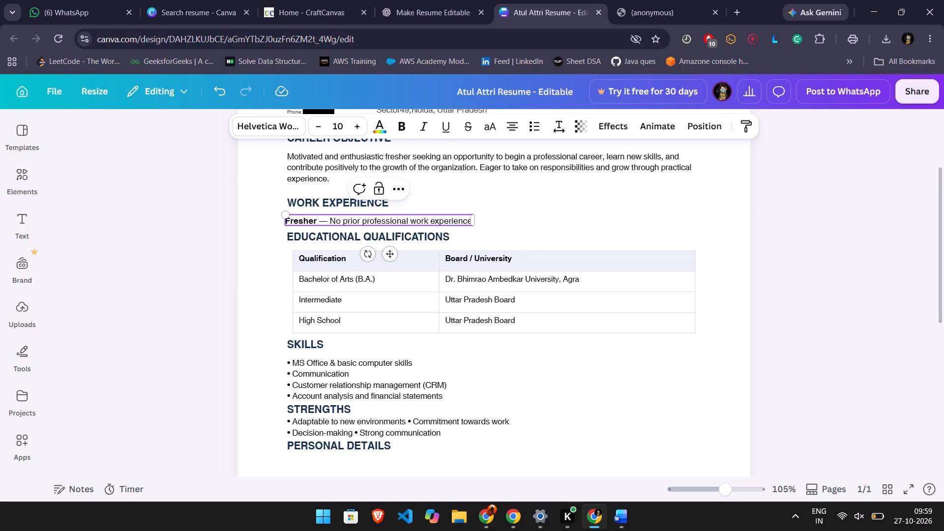
pyautogui.press('=')
pyautogui.press('BackSpace')
pyautogui.press('BackSpace')
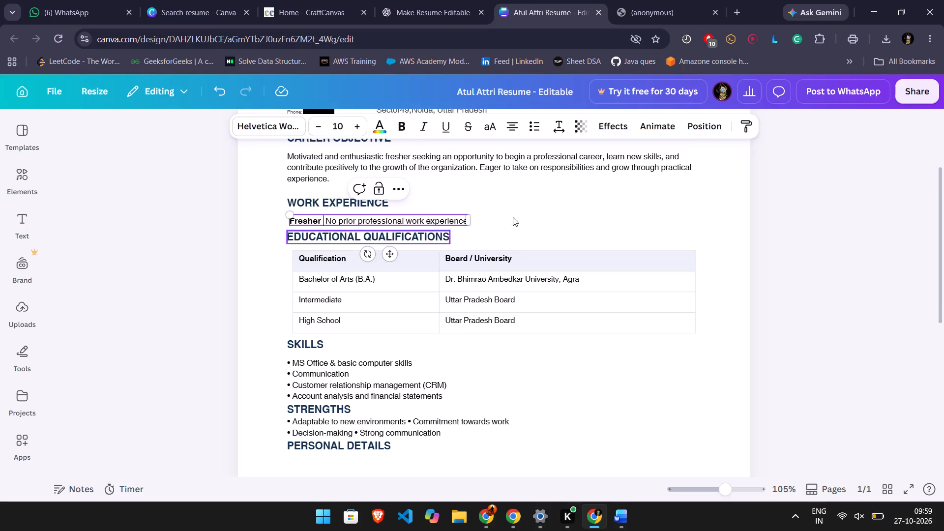
pyautogui.click(594, 204)
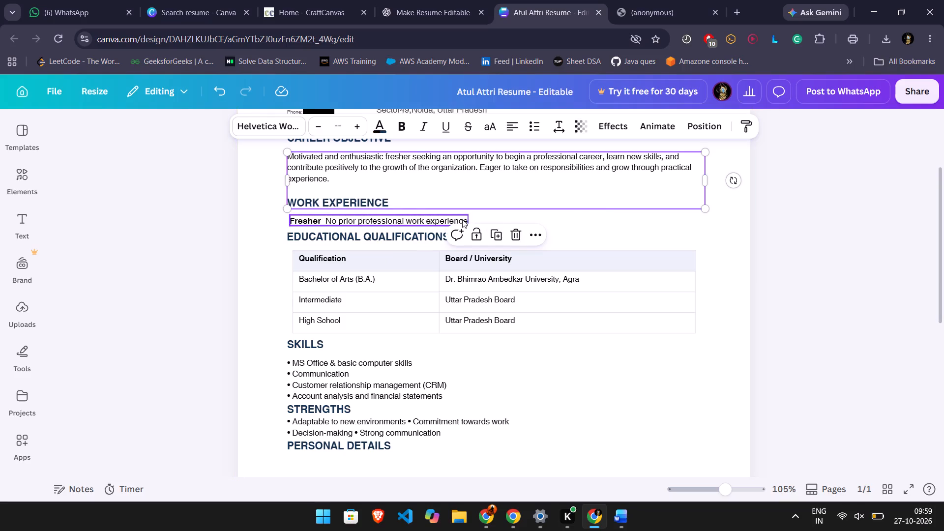
# Add a period at the end of the "Fresher No prior professional work experience" line.
pyautogui.click(460, 220)
pyautogui.click(460, 220)
pyautogui.press('Right')
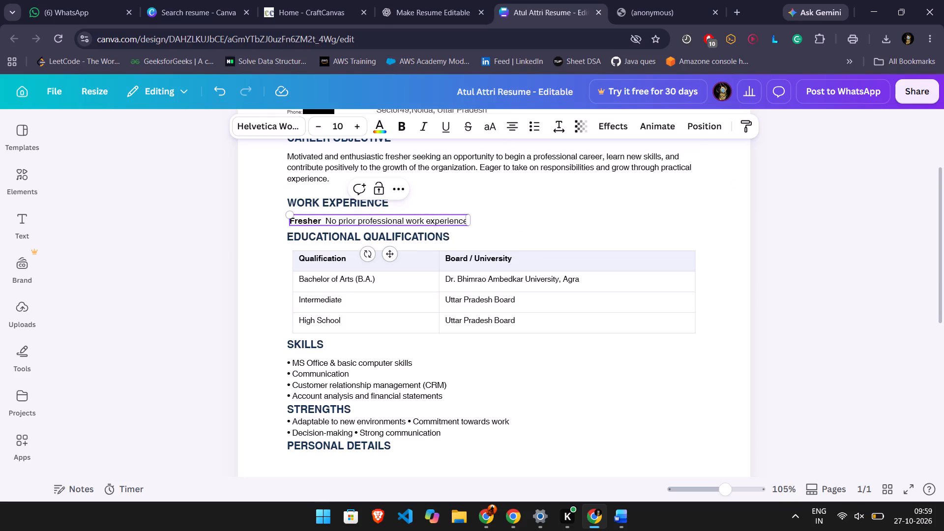
pyautogui.press('Right')
pyautogui.press('.')
pyautogui.click(565, 231)
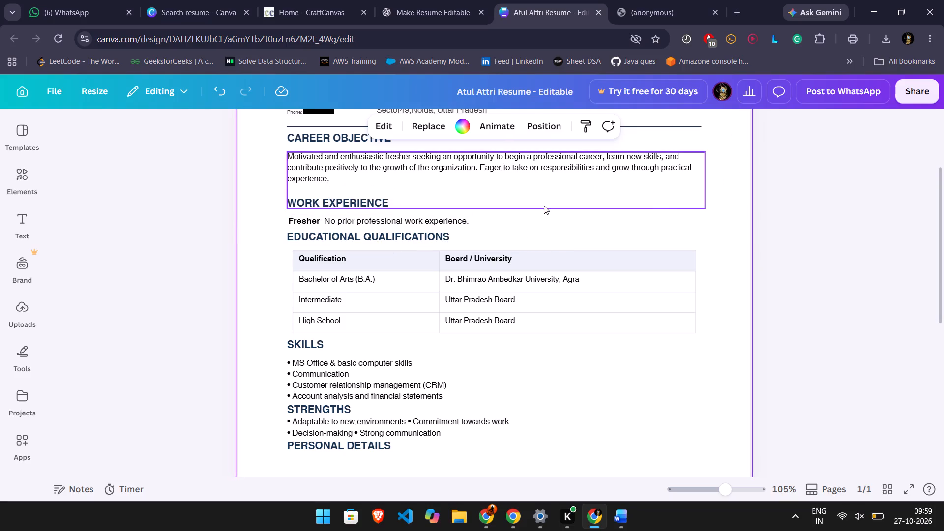
# Set the "Fresher" line's font size to 9.5, matching the career objective paragraph.
pyautogui.click(356, 168)
pyautogui.click(356, 168)
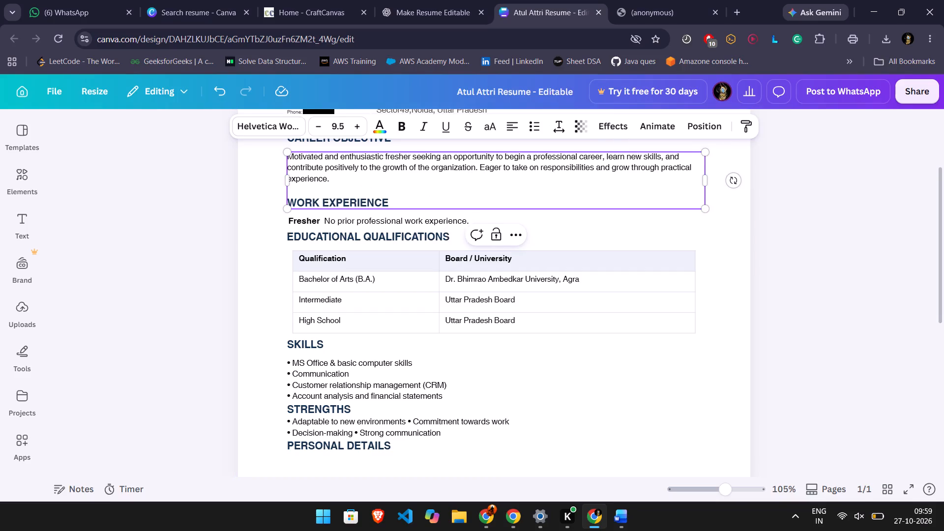
pyautogui.click(356, 216)
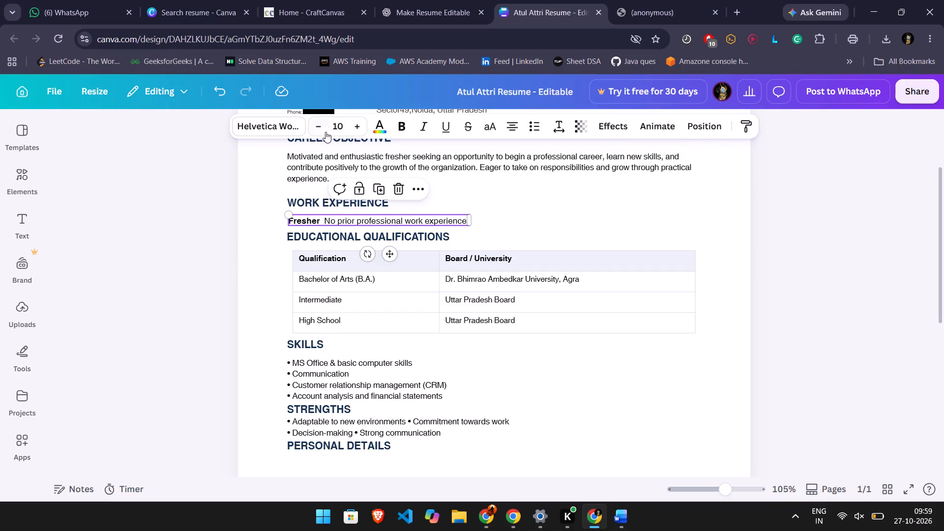
pyautogui.click(337, 125)
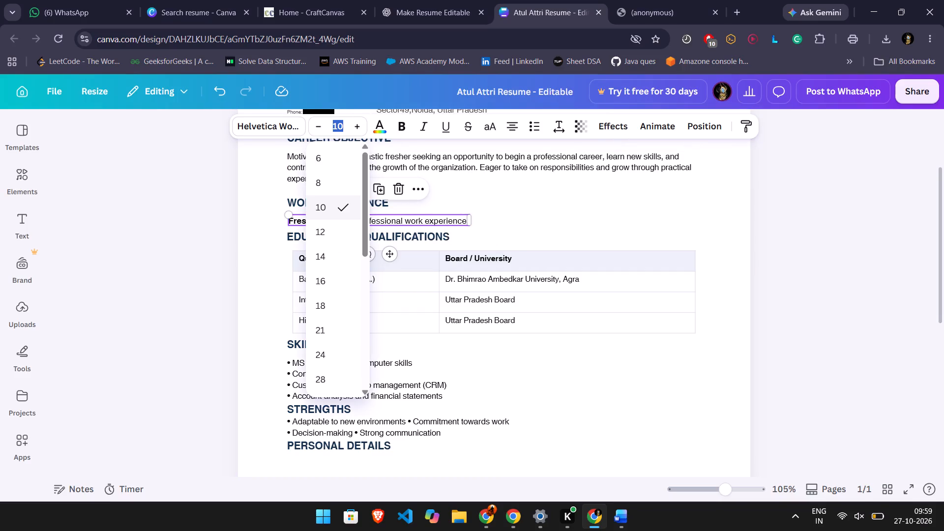
pyautogui.write('9.5')
pyautogui.press('Return')
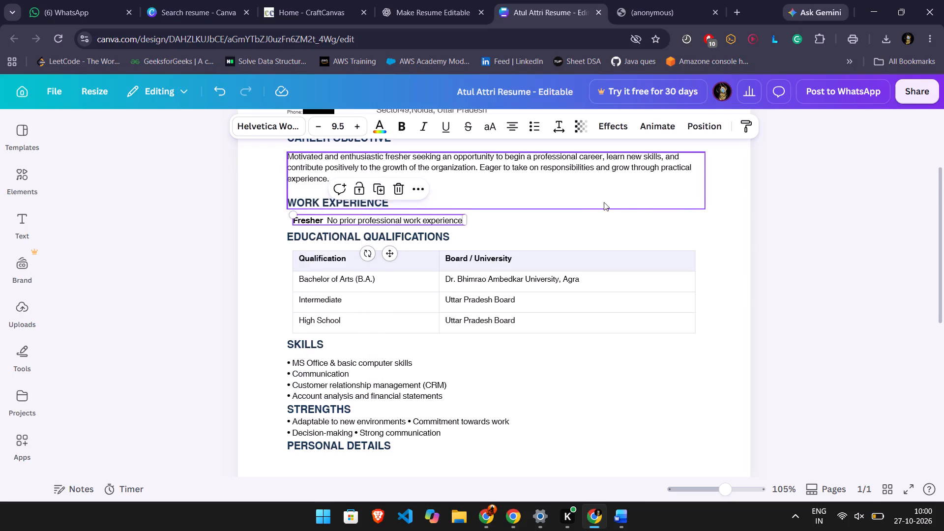
pyautogui.click(669, 224)
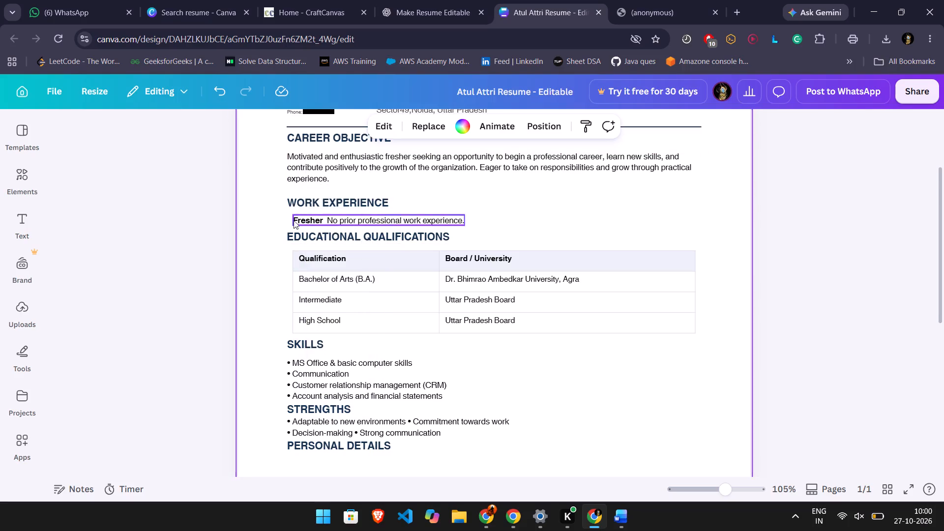
# Nudge the EDUCATIONAL QUALIFICATIONS heading slightly down, keeping it aligned with the WORK EXPERIENCE heading's left edge.
pyautogui.click(293, 234)
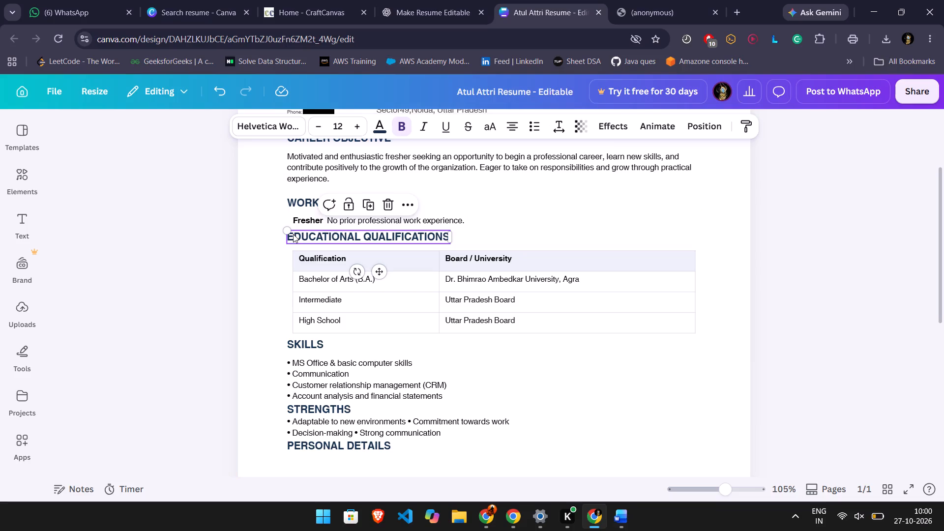
pyautogui.click(298, 203)
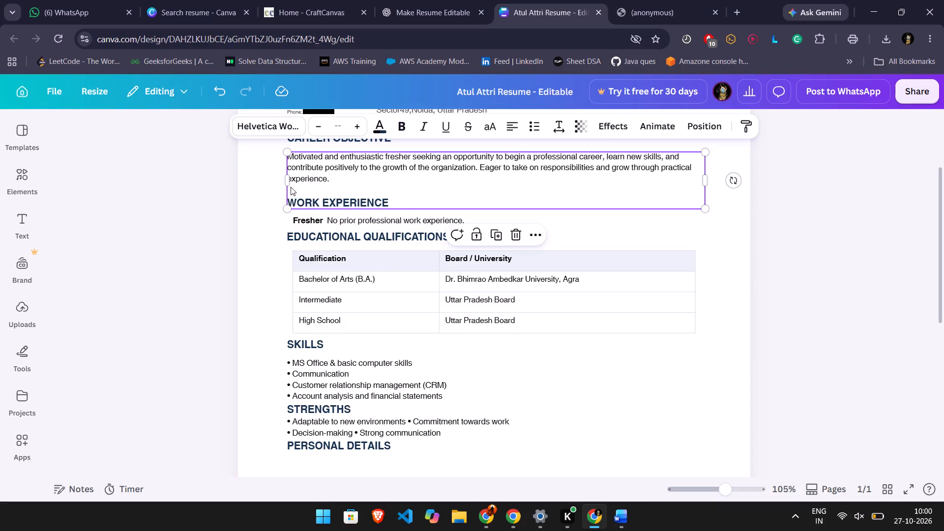
pyautogui.click(304, 240)
pyautogui.doubleClick(304, 240)
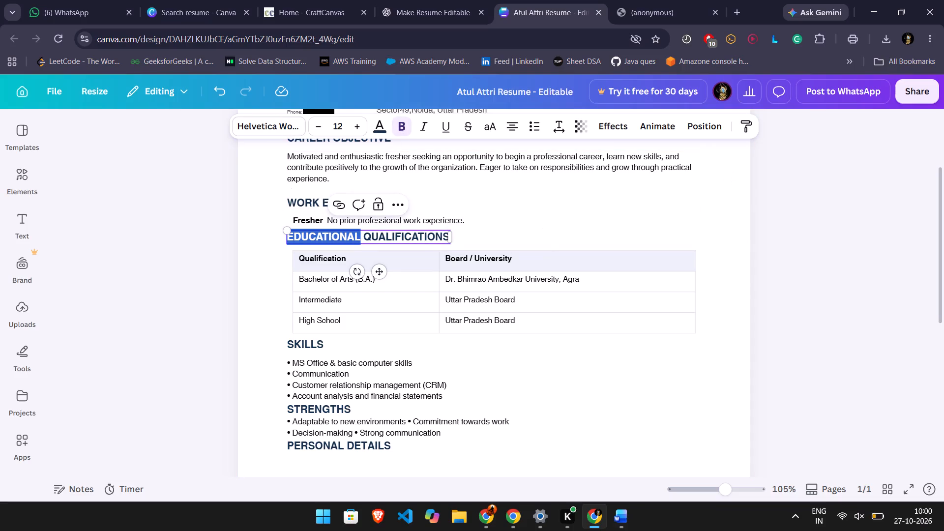
pyautogui.click(381, 274)
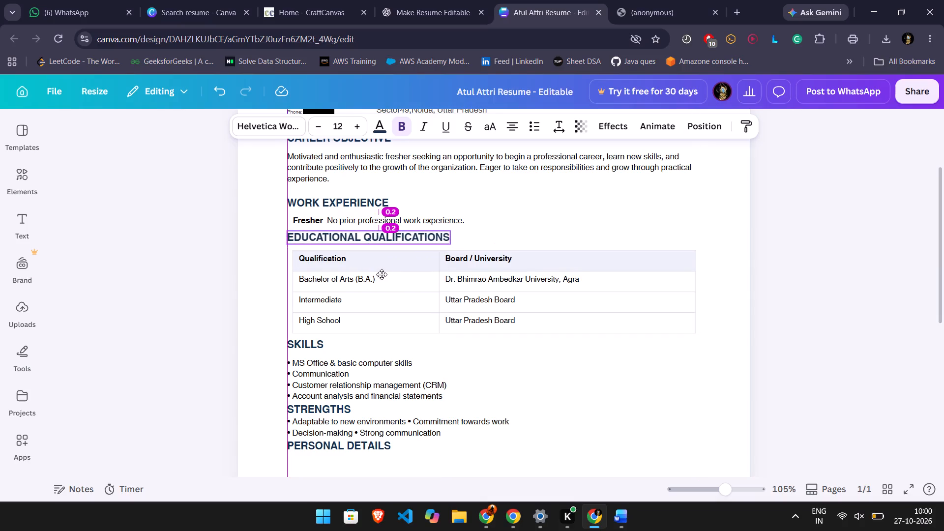
# Move the "Fresher" line to align with the section headings' left edge, comparing the layout with the original resume PDF.
pyautogui.click(307, 219)
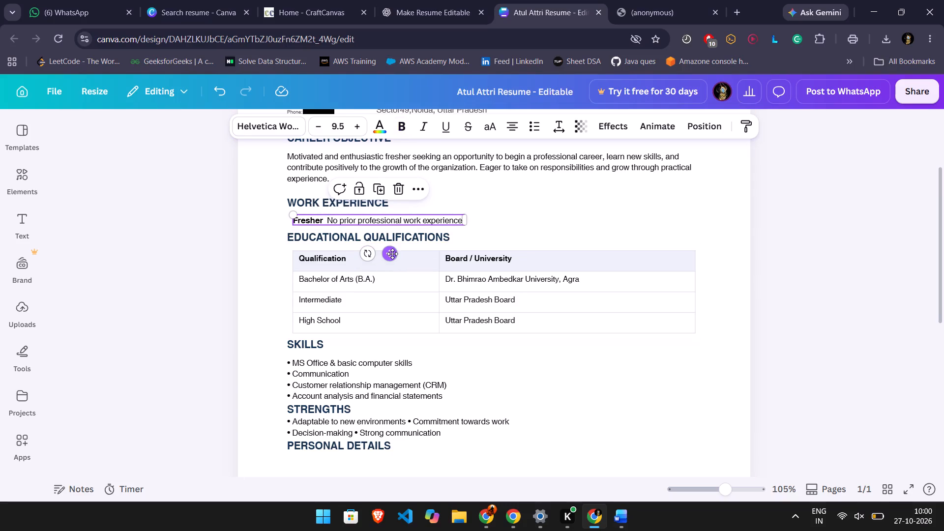
pyautogui.click(392, 254)
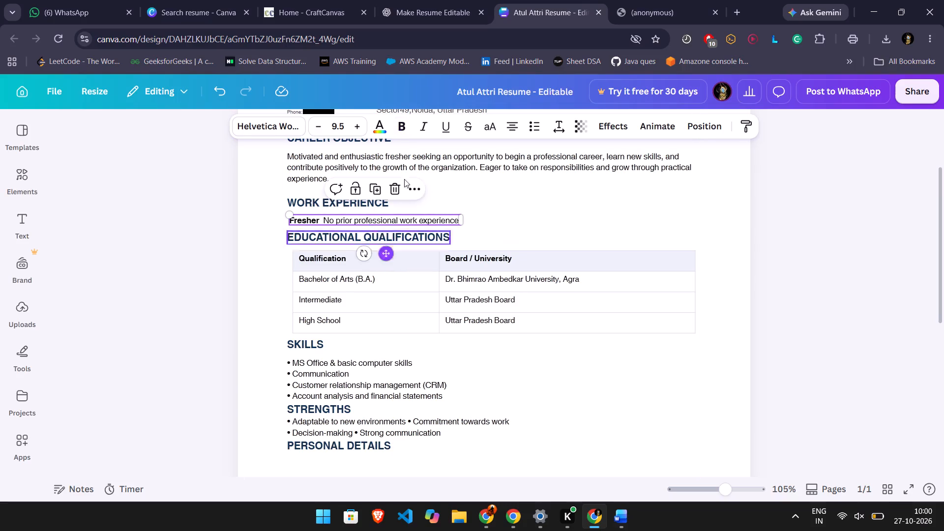
pyautogui.click(634, 0)
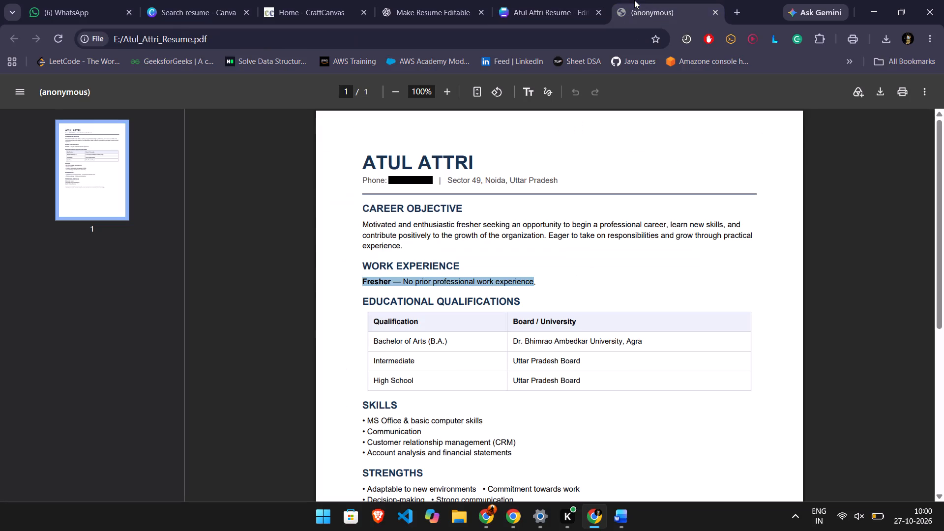
pyautogui.click(559, 0)
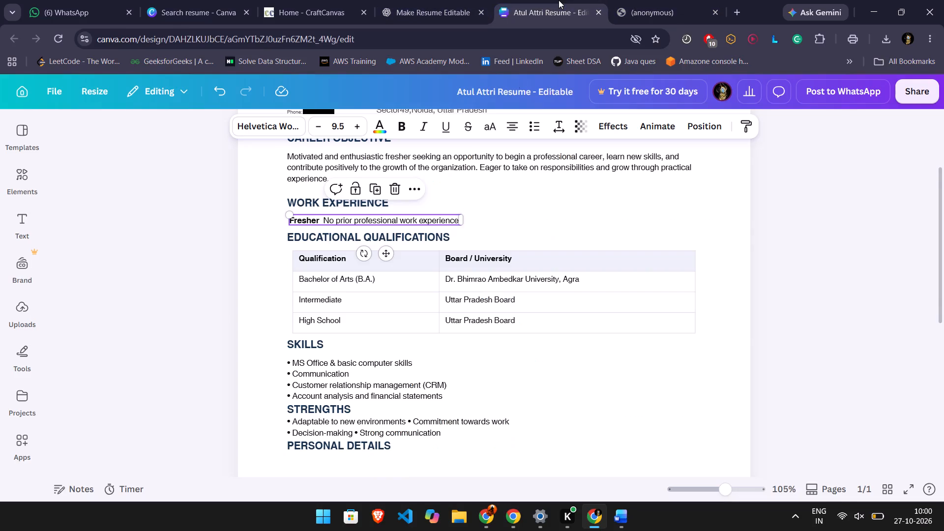
pyautogui.click(383, 252)
pyautogui.click(563, 215)
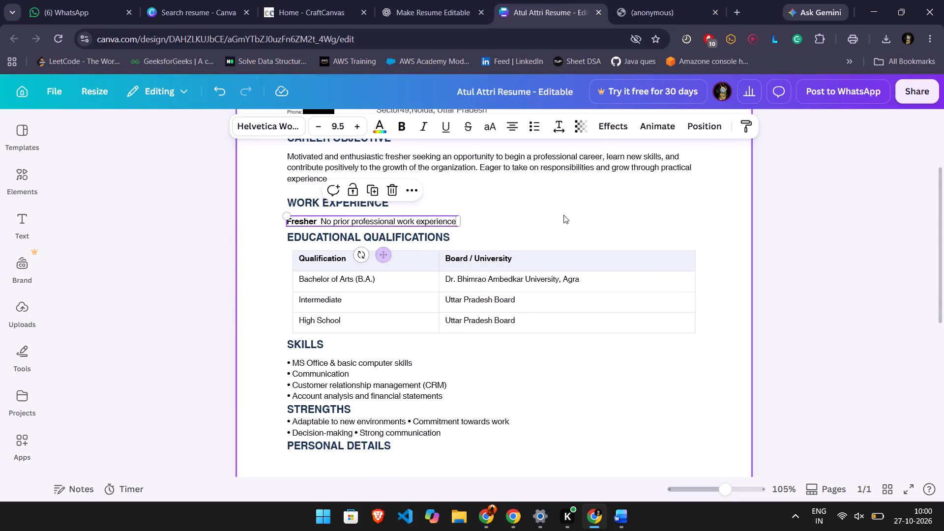
pyautogui.click(665, 0)
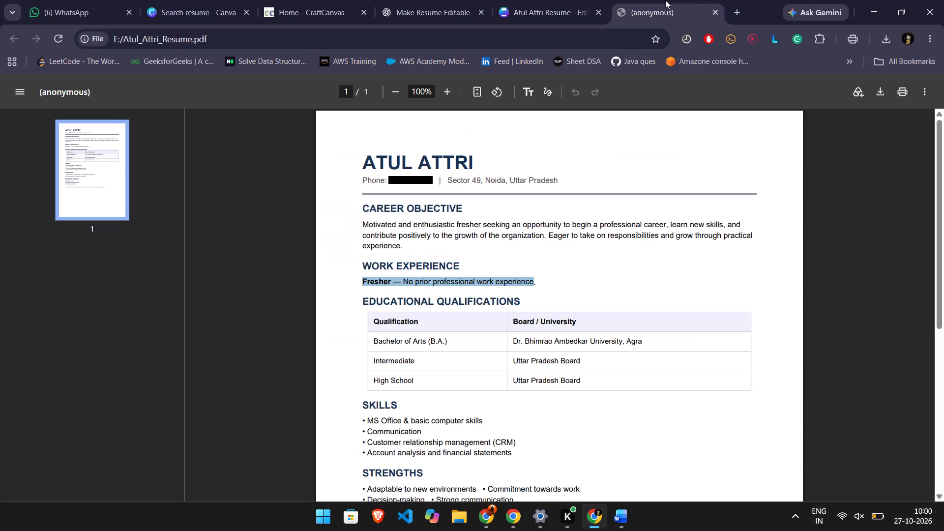
pyautogui.scroll(-1, 552, 285)
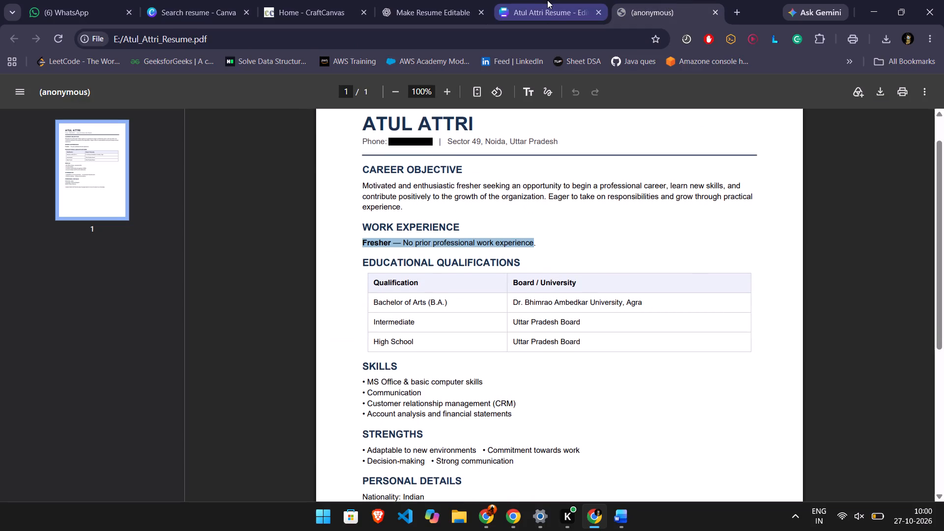
pyautogui.click(547, 0)
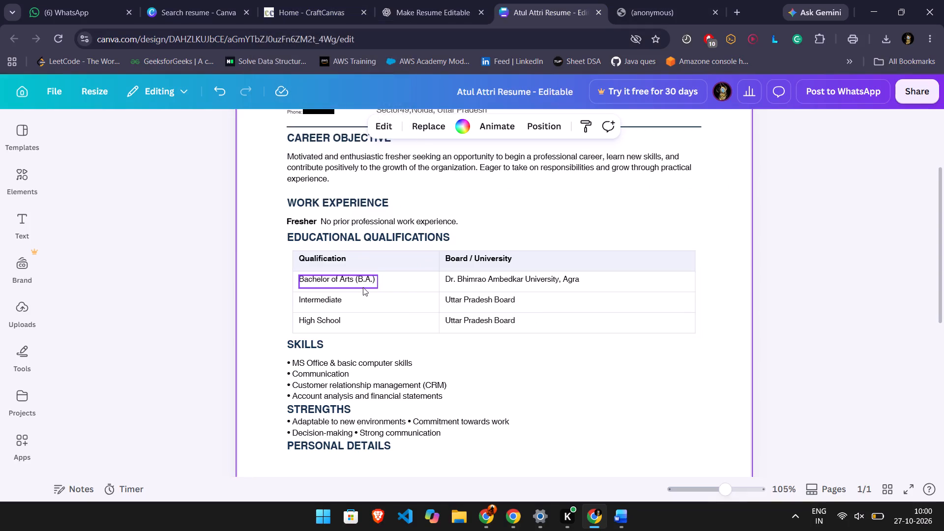
# Search the web for "bsc" and copy the degree's full name from the answer.
pyautogui.click(374, 277)
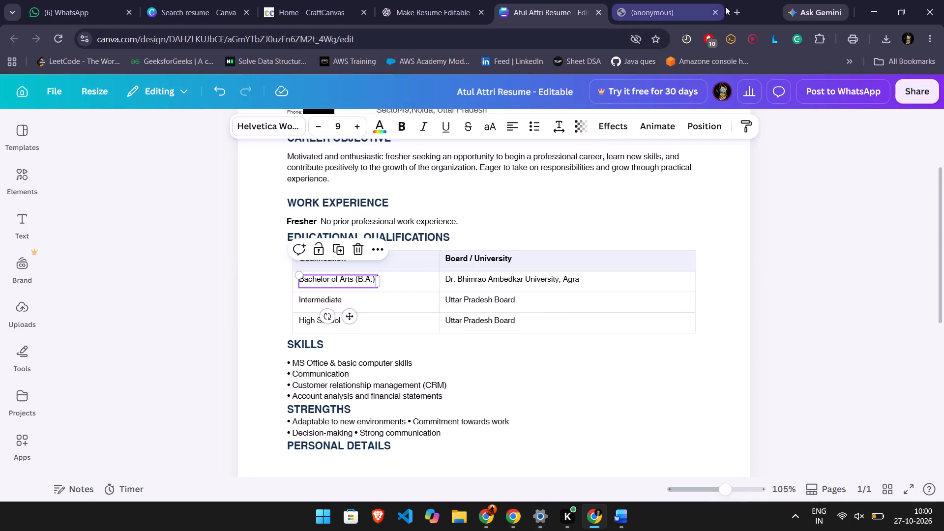
pyautogui.click(743, 5)
pyautogui.write('bsc')
pyautogui.press('space')
pyautogui.press('Return')
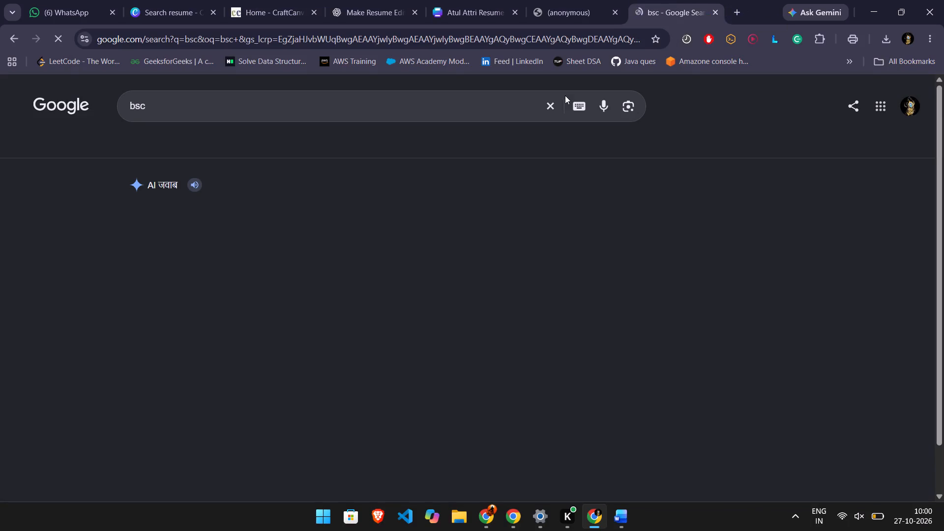
pyautogui.moveTo(240, 208); pyautogui.dragTo(327, 208)
pyautogui.hotkey('ctrl', 'c')
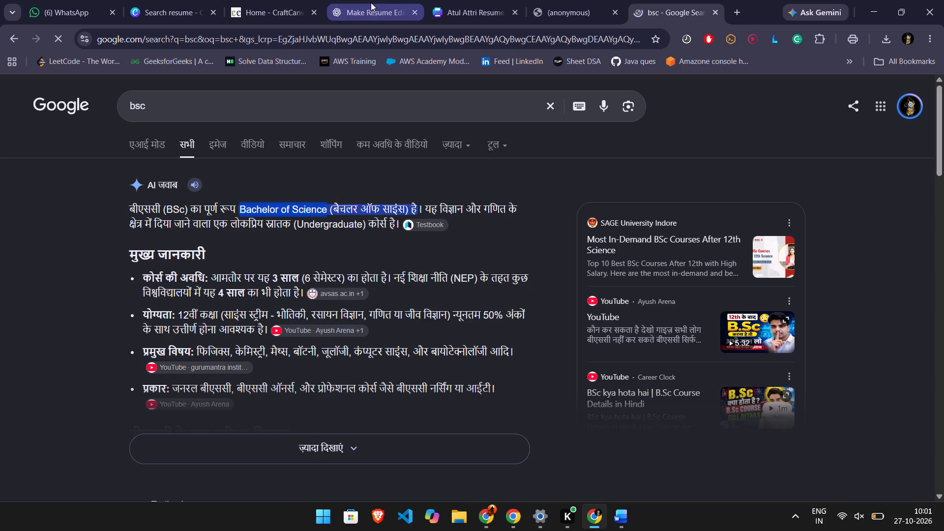
# In the Canva resume's qualification table, replace "Arts" with "Science" in the bachelor's degree entry.
pyautogui.click(496, 0)
pyautogui.click(343, 275)
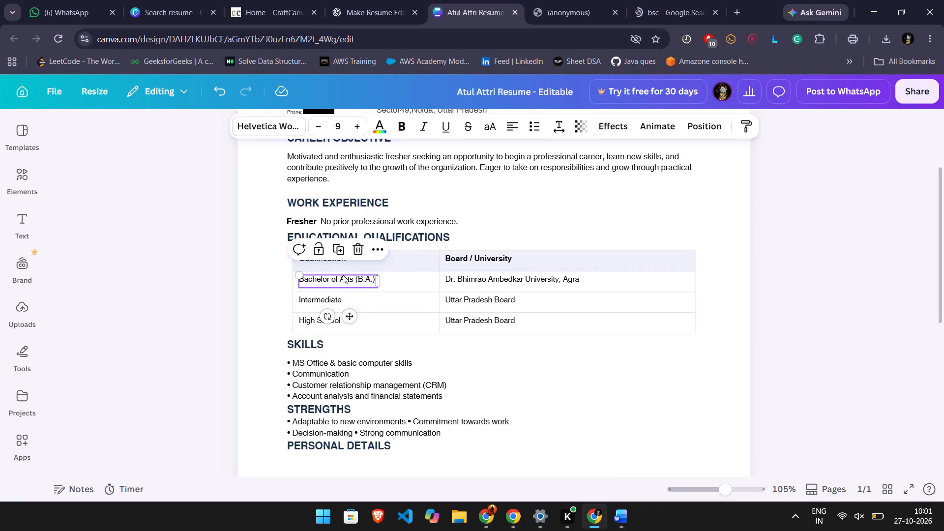
pyautogui.click(350, 279)
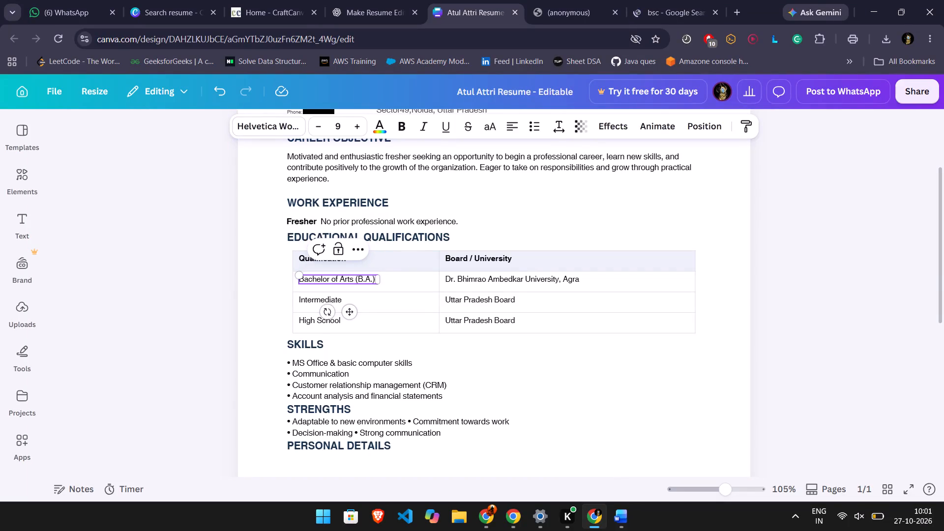
pyautogui.press('Right')
pyautogui.press('BackSpace')
pyautogui.press('BackSpace')
pyautogui.press('BackSpace')
pyautogui.press('BackSpace')
pyautogui.write('Science')
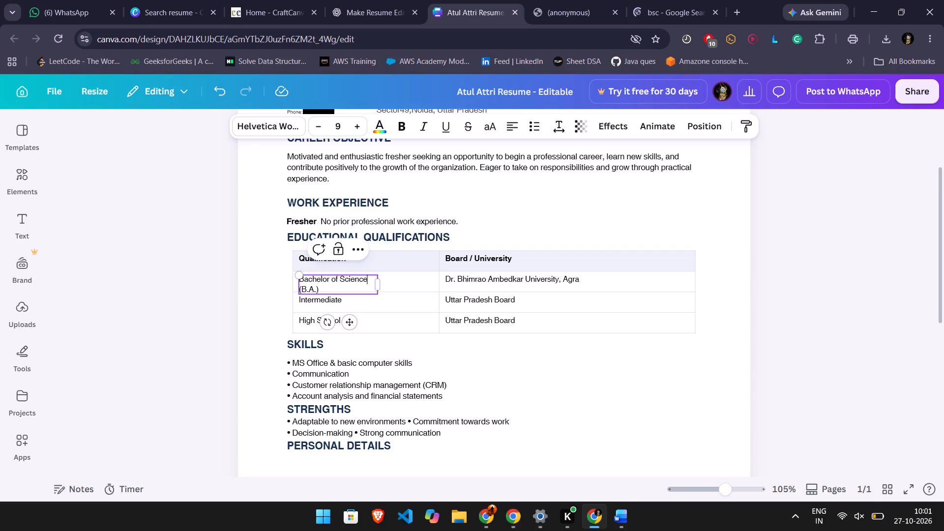
# Widen the bachelor's degree text box and insert the abbreviation "(B.S.C)" directly after "Bachelor of Science".
pyautogui.press('Left')
pyautogui.press('Right')
pyautogui.write('()')
pyautogui.moveTo(378, 285); pyautogui.dragTo(413, 285)
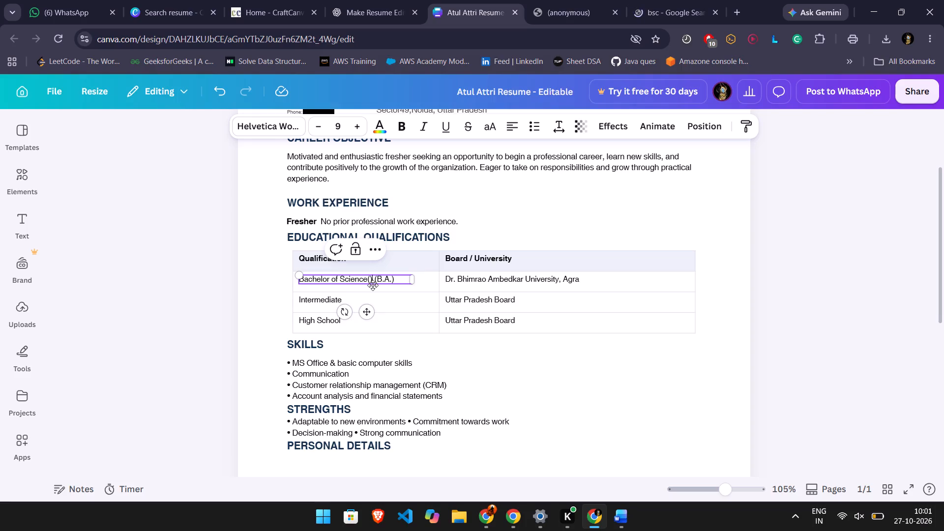
pyautogui.press('Left')
pyautogui.hotkey('shift', 'b')
pyautogui.write('>SA')
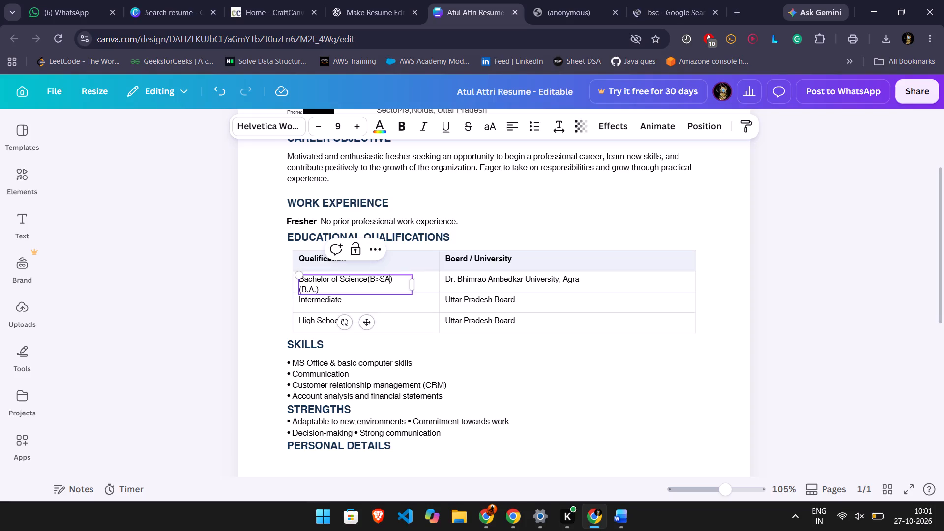
pyautogui.hotkey('shift', 'BackSpace')
pyautogui.hotkey('shift', 'BackSpace')
pyautogui.hotkey('shift', 'BackSpace')
pyautogui.write('.S')
pyautogui.press('.')
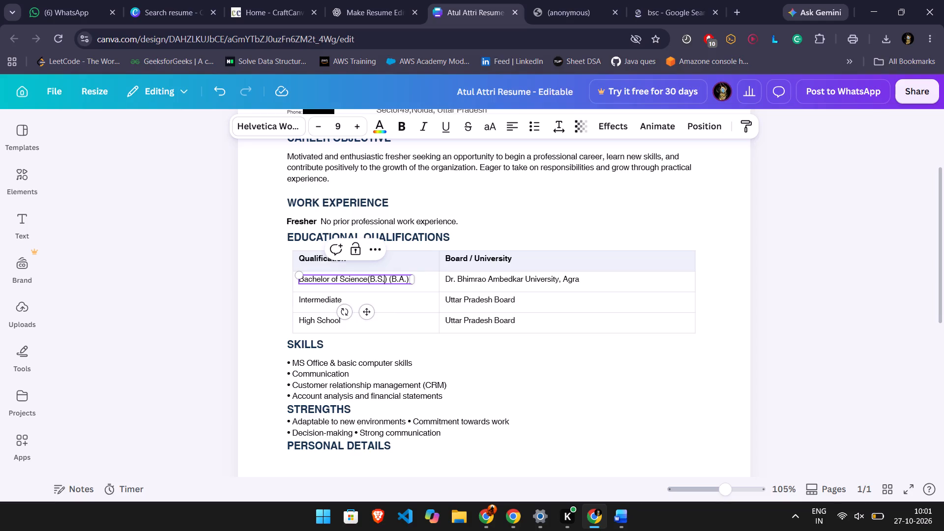
pyautogui.hotkey('shift', 'c')
pyautogui.press('Down')
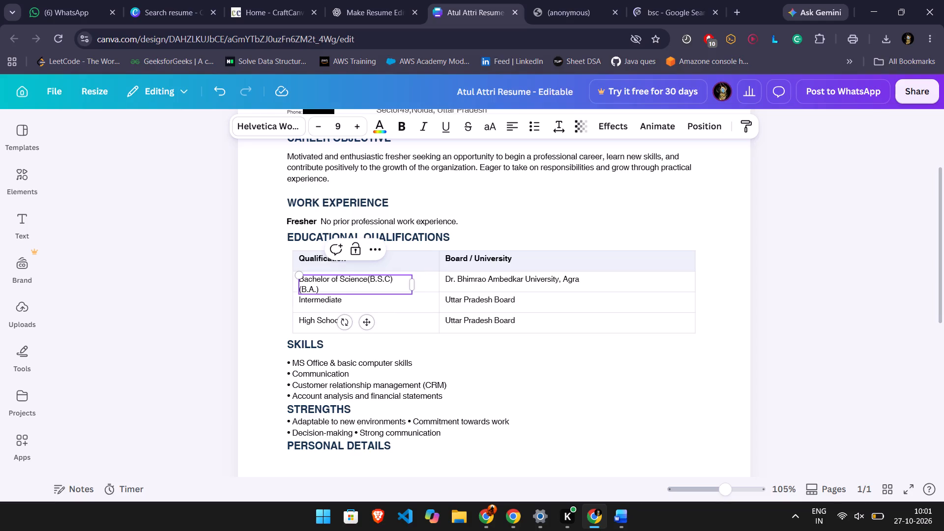
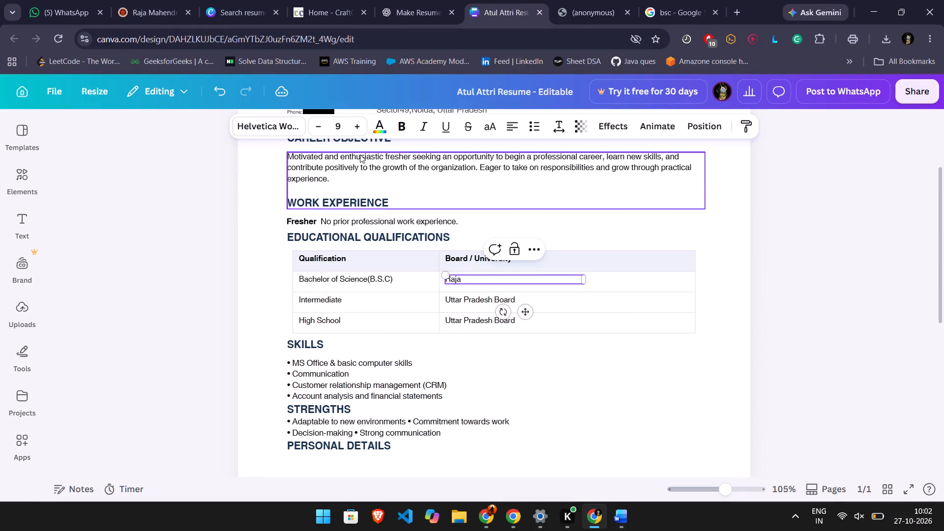
# Complete the bachelor's degree university entry as "Raja Mahendra Pratap Singh University, Aligarh" and widen its text box to fit one line.
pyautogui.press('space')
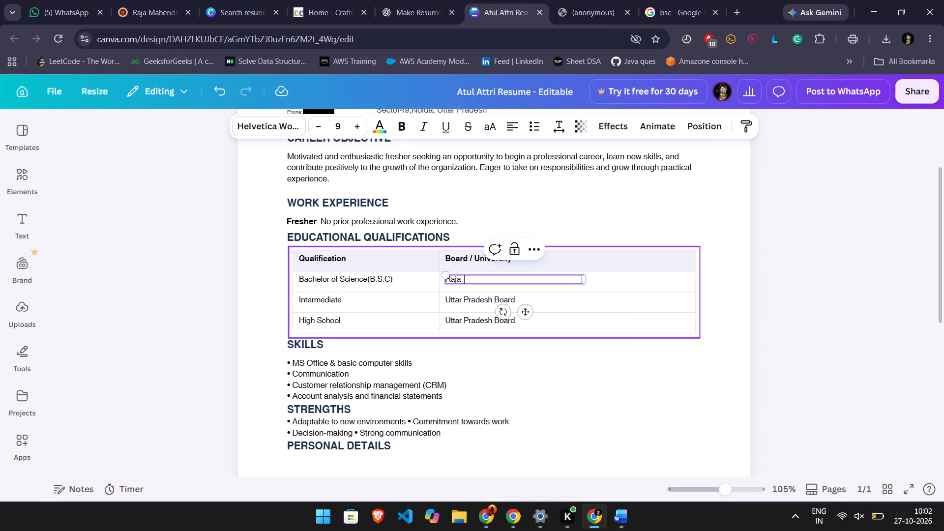
pyautogui.press('BackSpace')
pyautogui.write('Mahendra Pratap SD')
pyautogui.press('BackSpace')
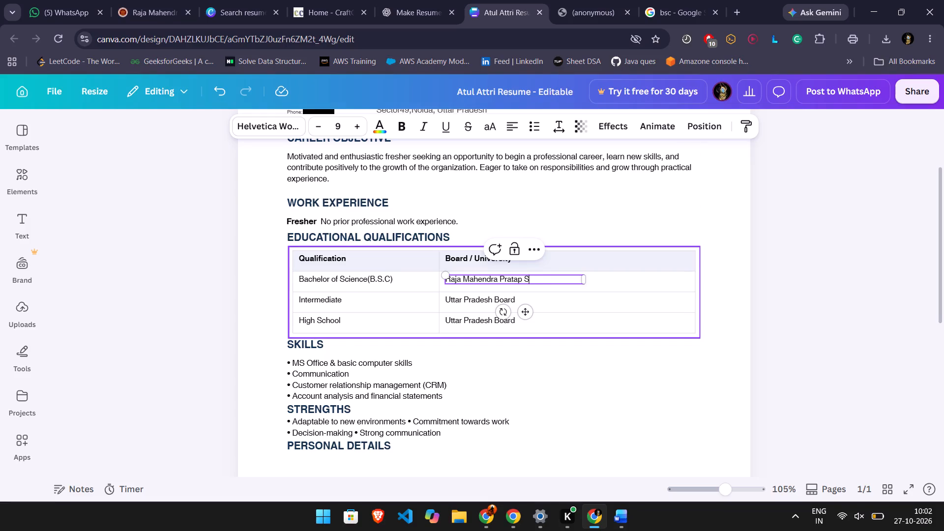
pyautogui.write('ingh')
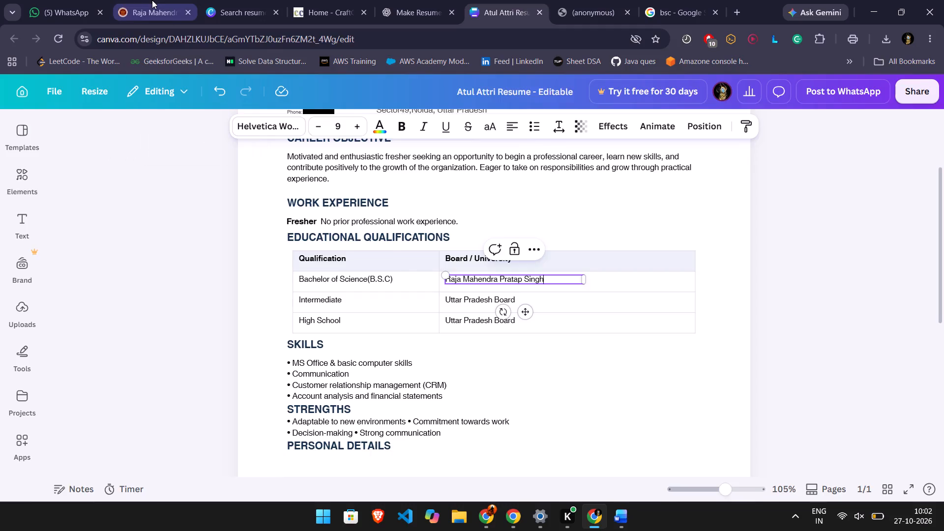
pyautogui.click(152, 0)
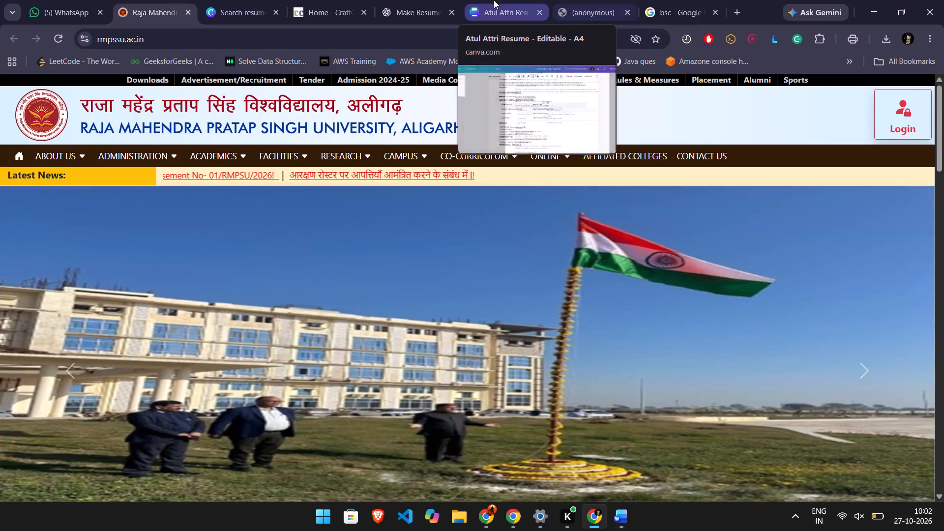
pyautogui.click(494, 0)
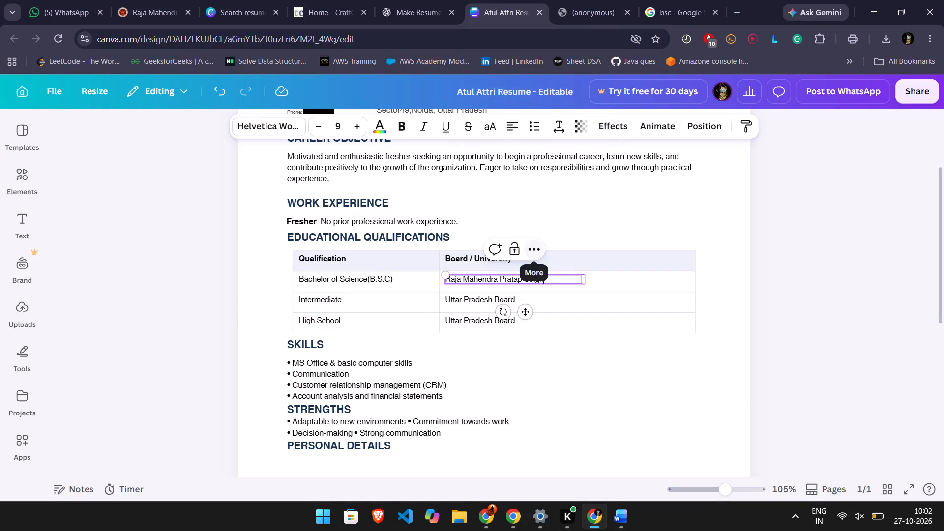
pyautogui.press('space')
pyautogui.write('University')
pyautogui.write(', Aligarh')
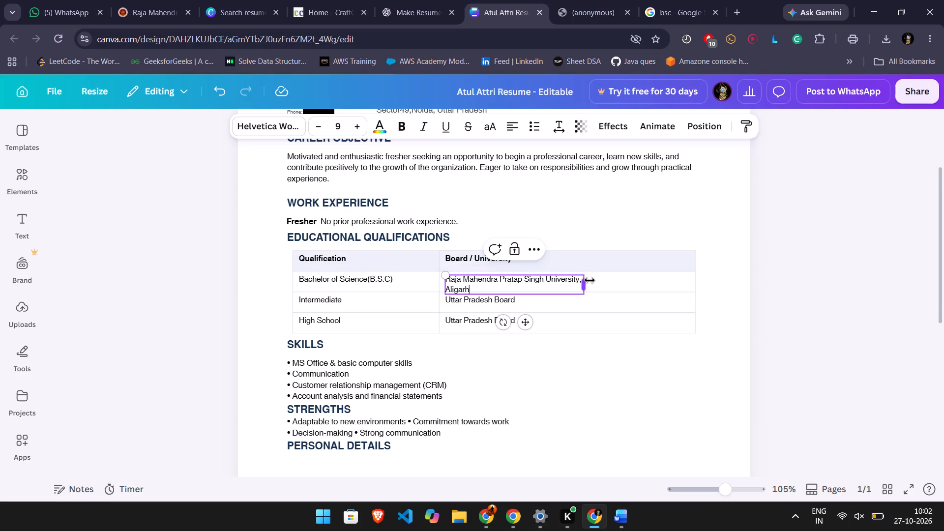
pyautogui.moveTo(590, 280); pyautogui.dragTo(637, 272)
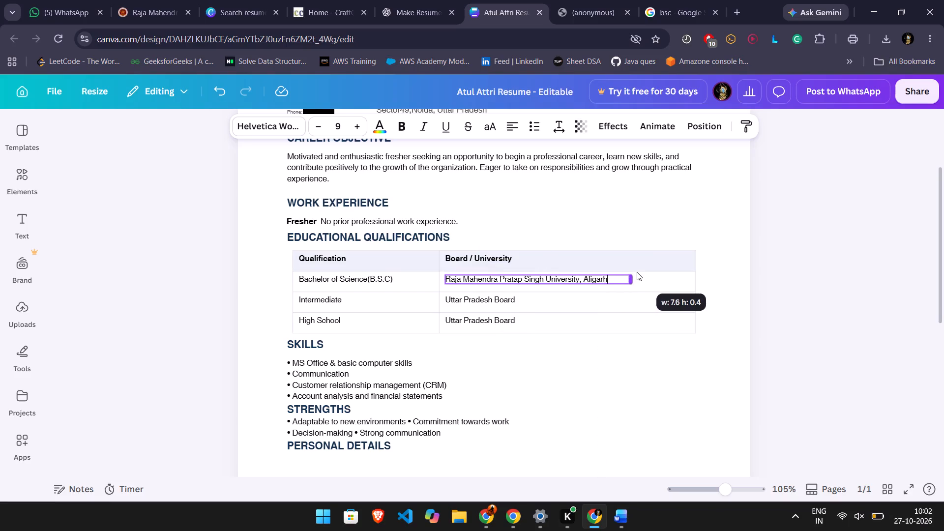
pyautogui.moveTo(637, 272); pyautogui.dragTo(624, 273)
pyautogui.click(715, 274)
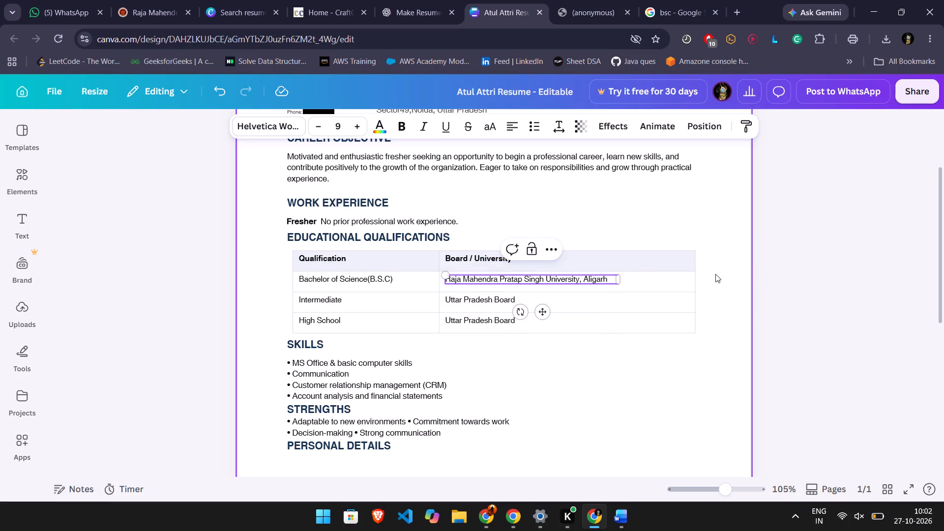
# Move the nationality, languages and marital status block up, closer to the "PERSONAL DETAILS" heading.
pyautogui.scroll(-3, 563, 371)
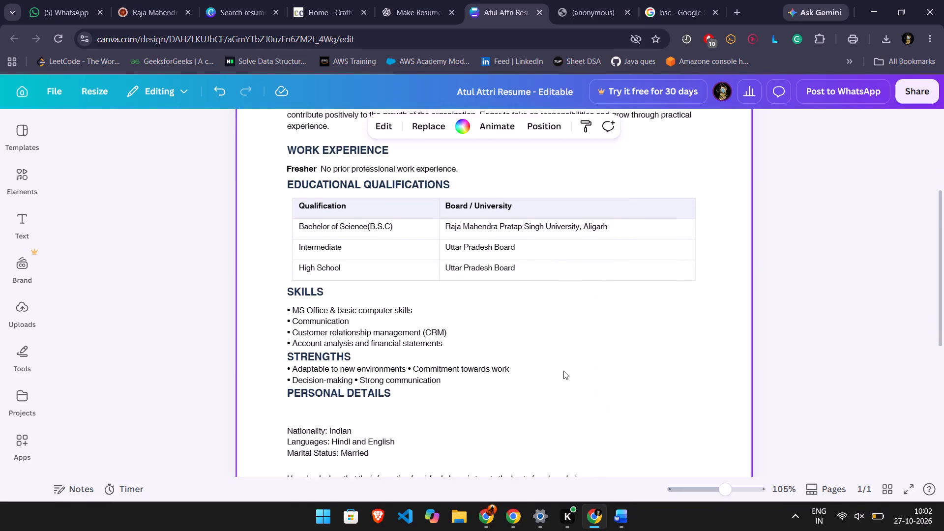
pyautogui.scroll(-1, 563, 371)
pyautogui.click(339, 390)
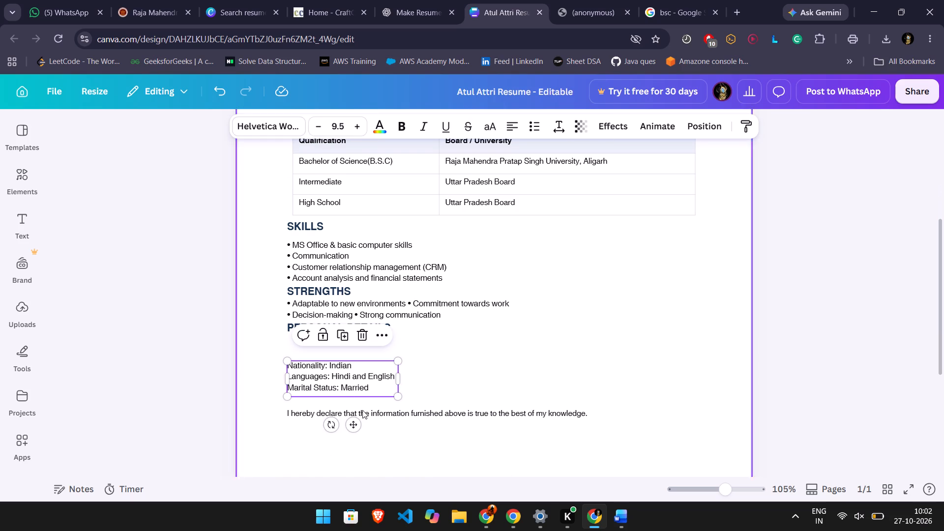
pyautogui.moveTo(353, 428); pyautogui.dragTo(353, 412)
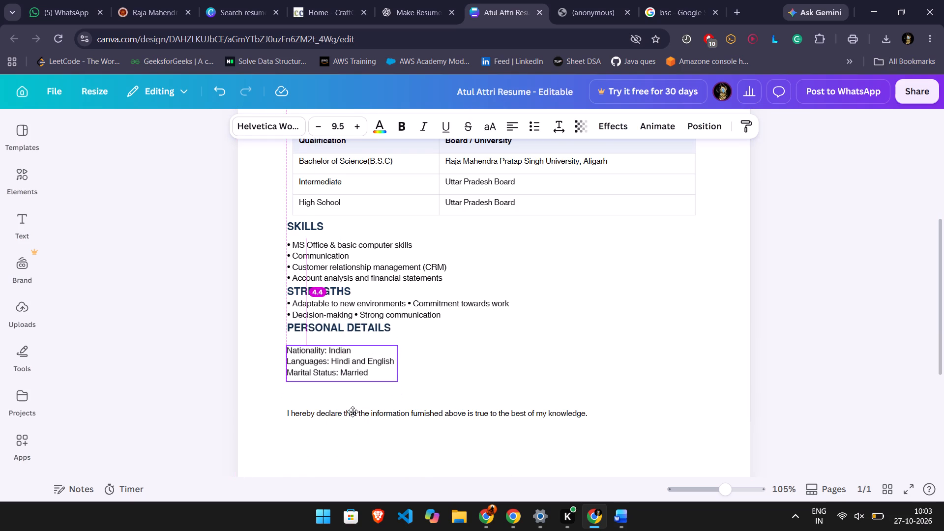
pyautogui.moveTo(353, 412); pyautogui.dragTo(352, 413)
# Move the declaration sentence up to just below the marital status line, keeping it aligned with the text's left edge.
pyautogui.click(409, 417)
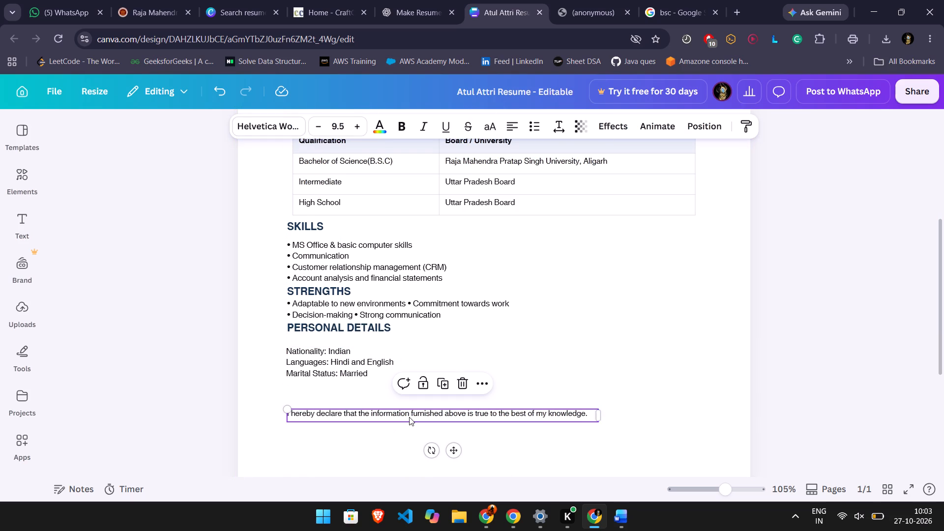
pyautogui.moveTo(458, 455); pyautogui.dragTo(450, 431)
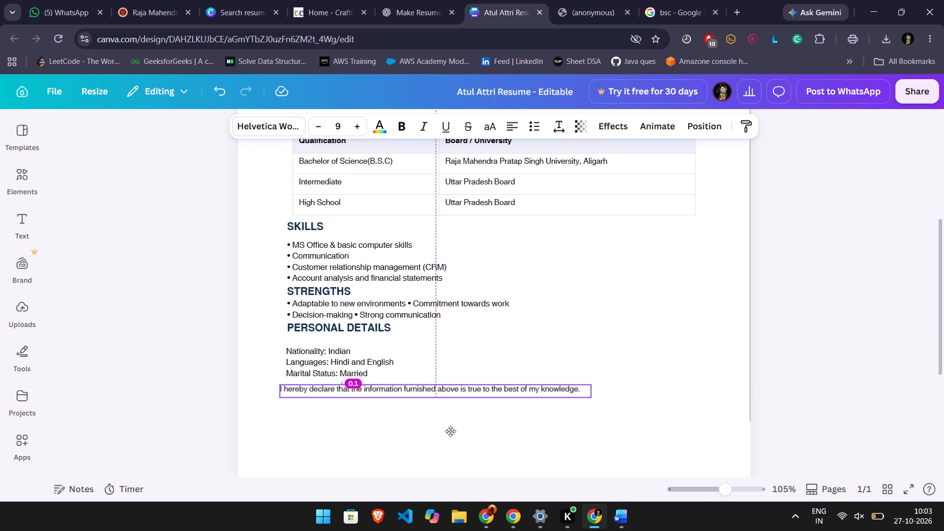
pyautogui.moveTo(450, 431); pyautogui.dragTo(457, 434)
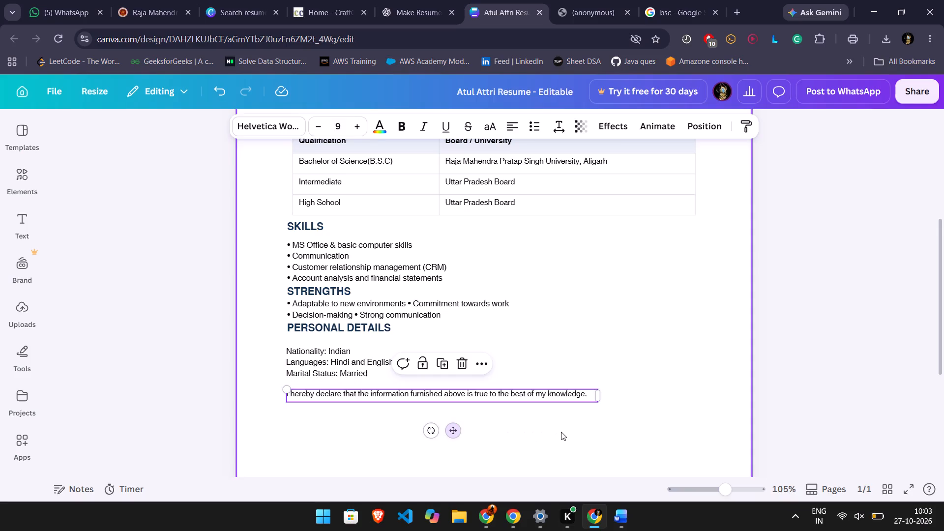
pyautogui.click(561, 432)
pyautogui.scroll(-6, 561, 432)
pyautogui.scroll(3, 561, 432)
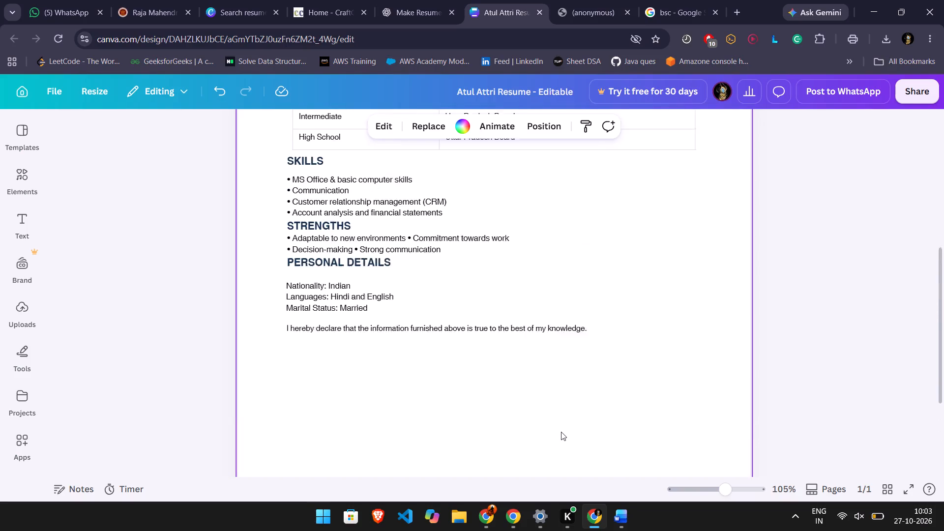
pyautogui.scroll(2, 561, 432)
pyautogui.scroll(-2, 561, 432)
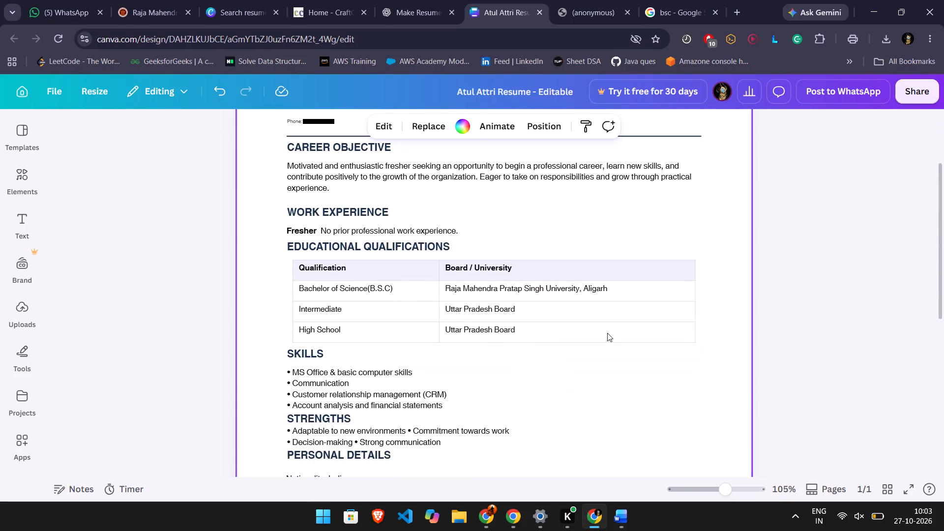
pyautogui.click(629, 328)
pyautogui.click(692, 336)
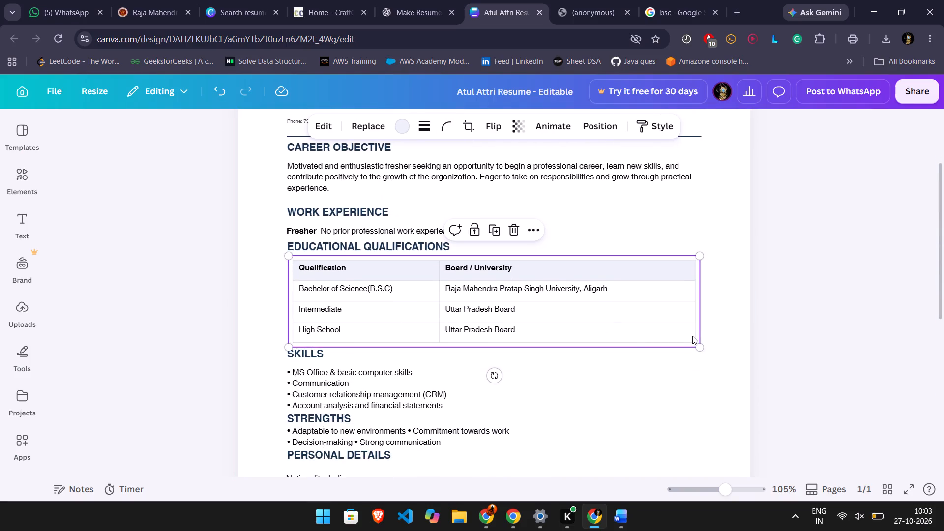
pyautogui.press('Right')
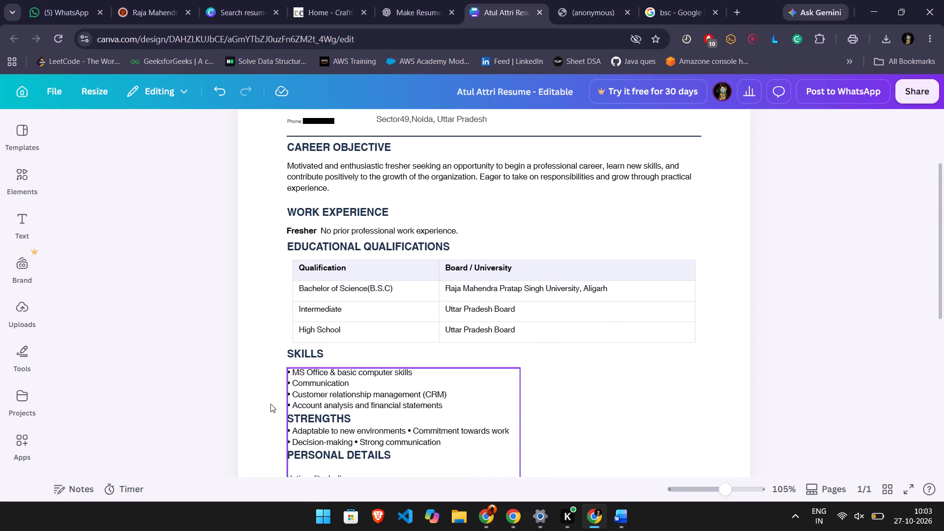
# Move the "SKILLS" heading slightly down to leave more space below the qualification table.
pyautogui.click(303, 360)
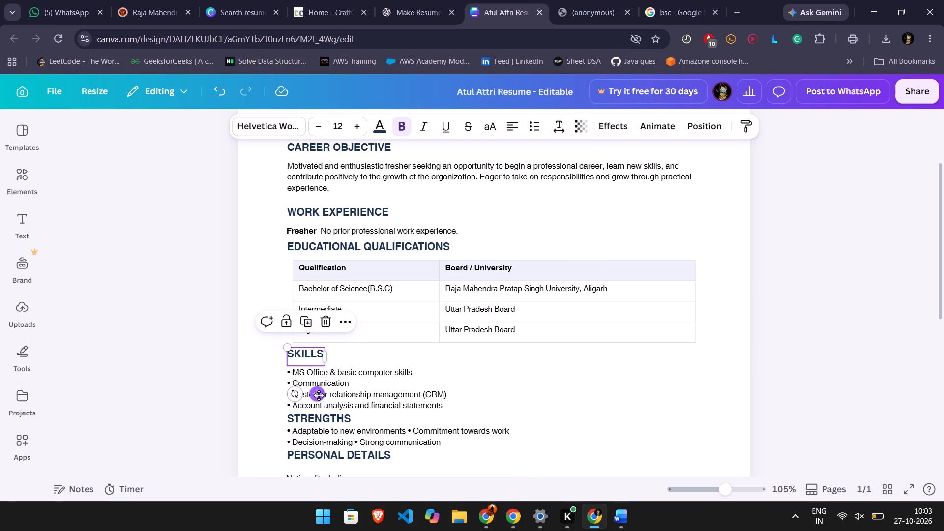
pyautogui.moveTo(319, 395); pyautogui.dragTo(319, 405)
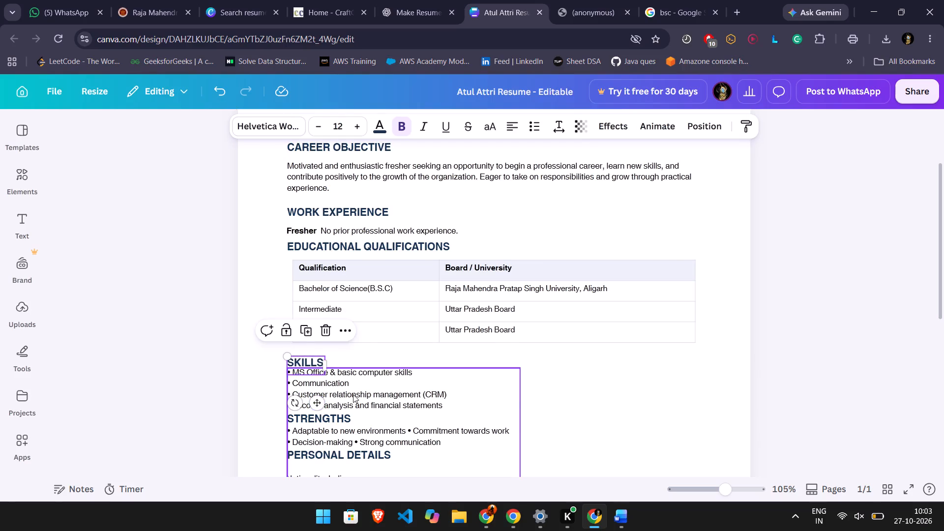
# Scale up the text box holding the skills list, strengths and "PERSONAL DETAILS" heading to a width of about 9.8.
pyautogui.click(353, 394)
pyautogui.scroll(-3, 476, 423)
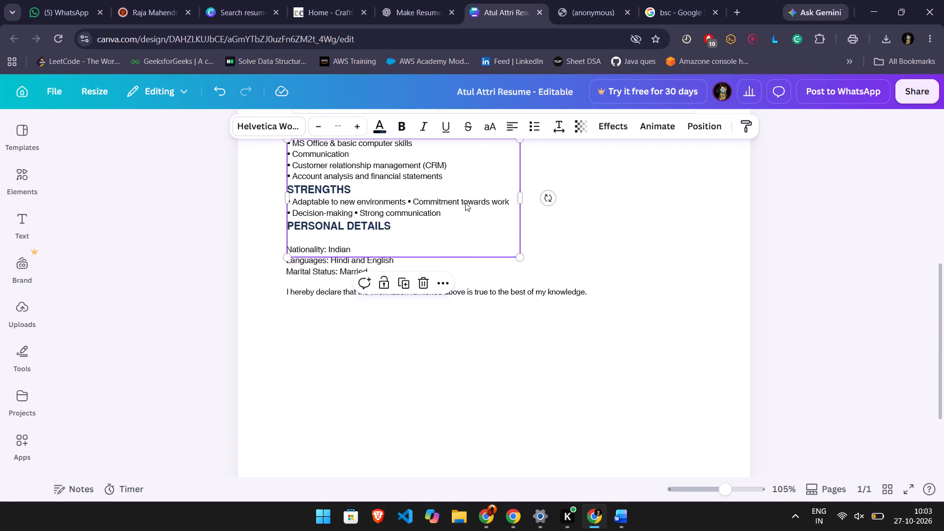
pyautogui.scroll(1, 465, 203)
pyautogui.click(465, 376)
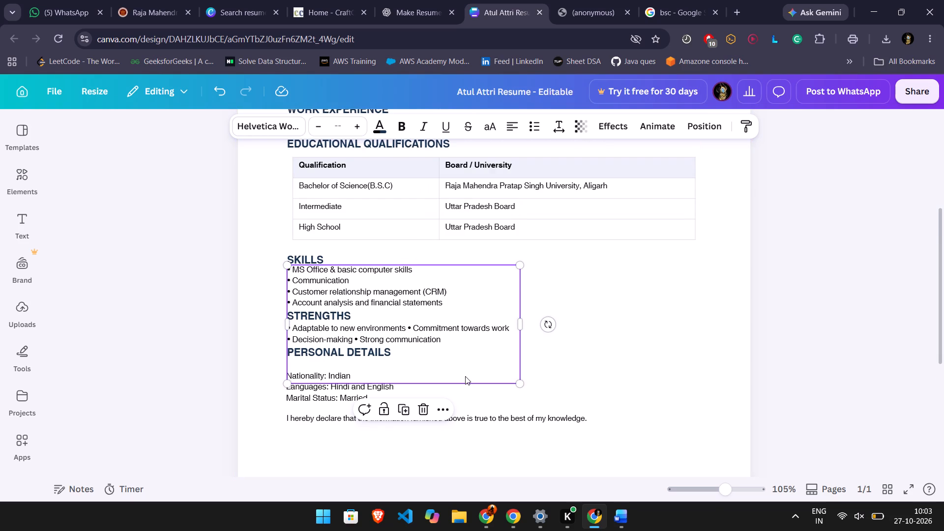
pyautogui.click(605, 329)
pyautogui.click(391, 297)
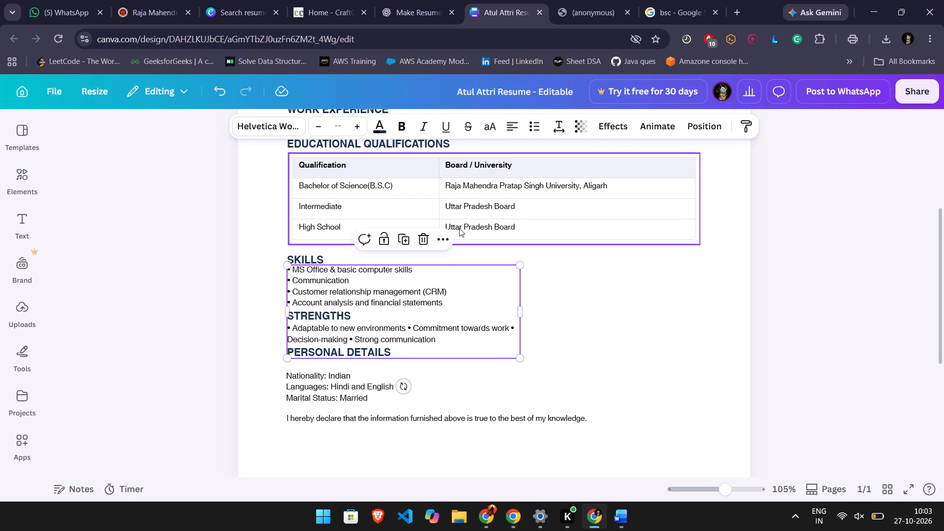
pyautogui.click(271, 367)
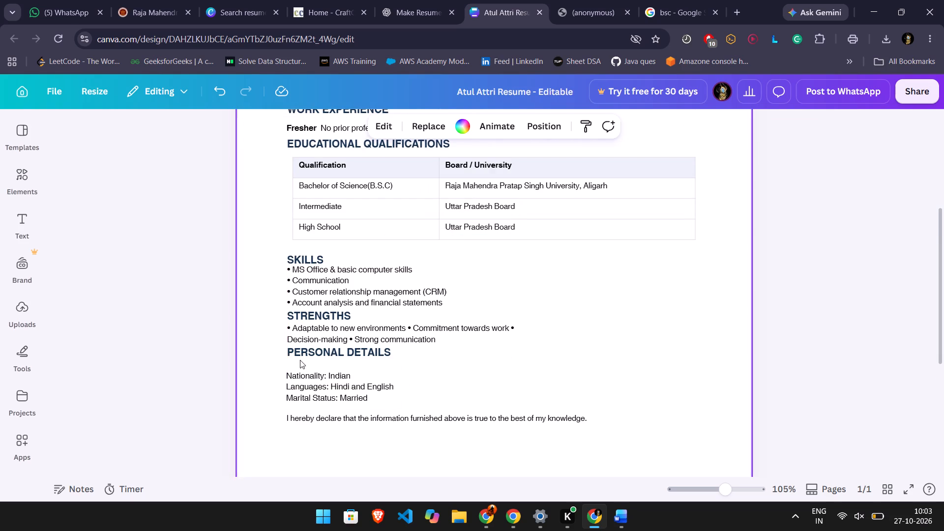
pyautogui.click(301, 355)
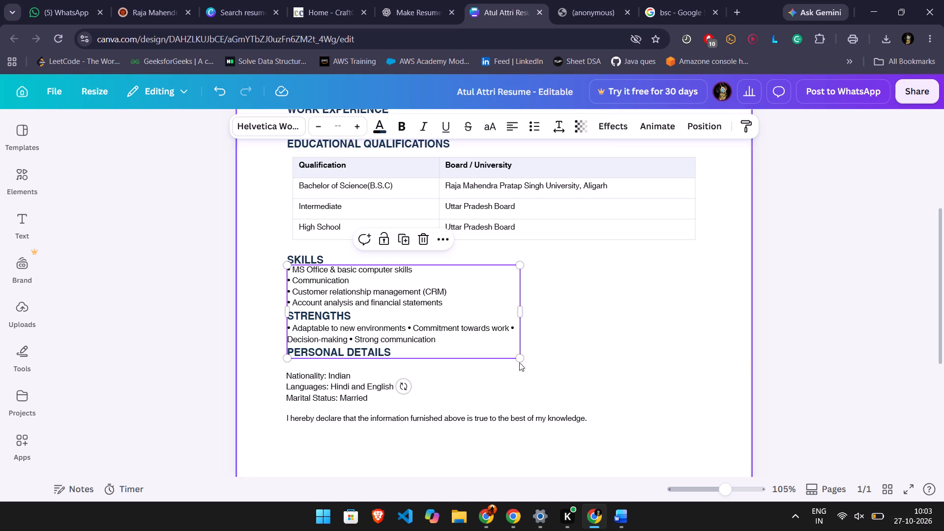
pyautogui.moveTo(519, 357); pyautogui.dragTo(529, 380)
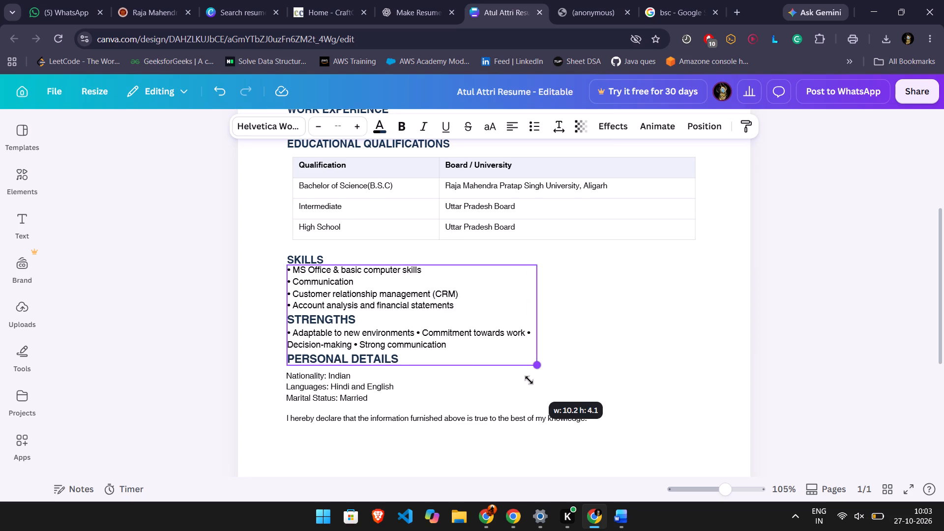
pyautogui.moveTo(529, 380); pyautogui.dragTo(520, 371)
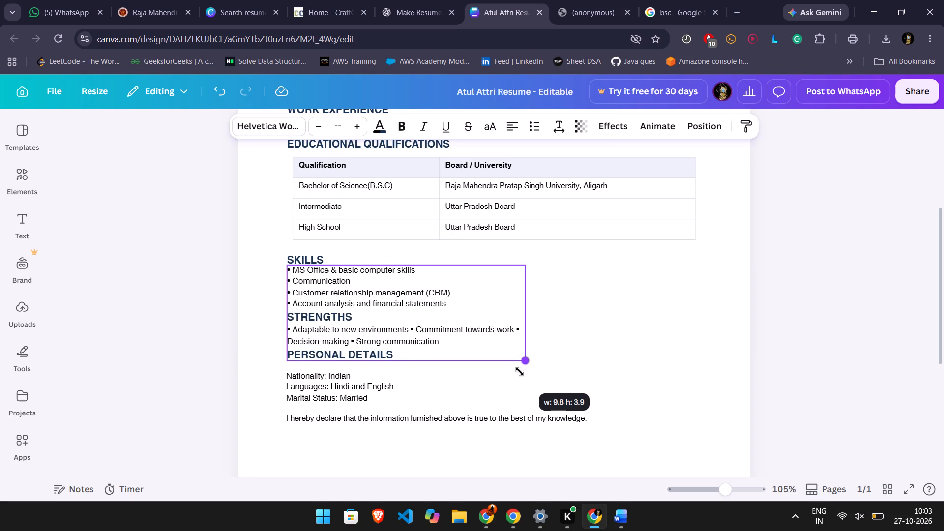
pyautogui.moveTo(520, 371); pyautogui.dragTo(521, 373)
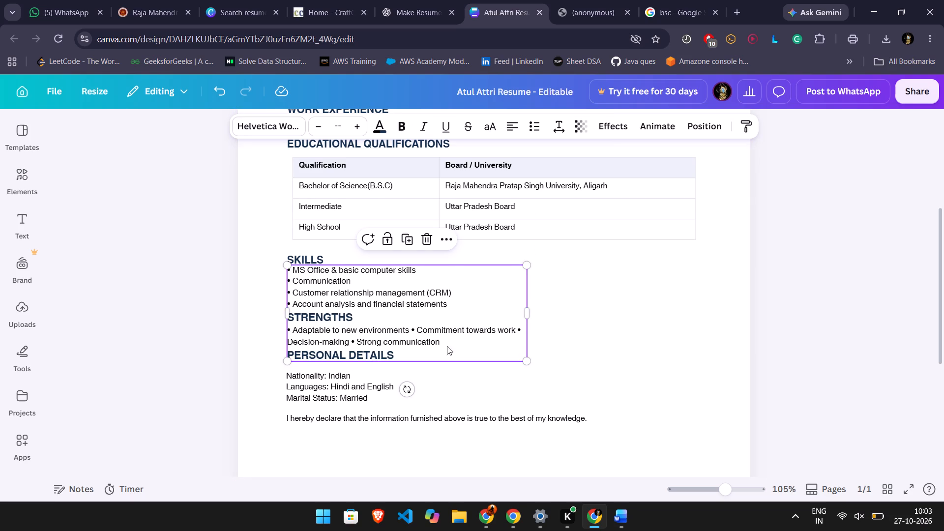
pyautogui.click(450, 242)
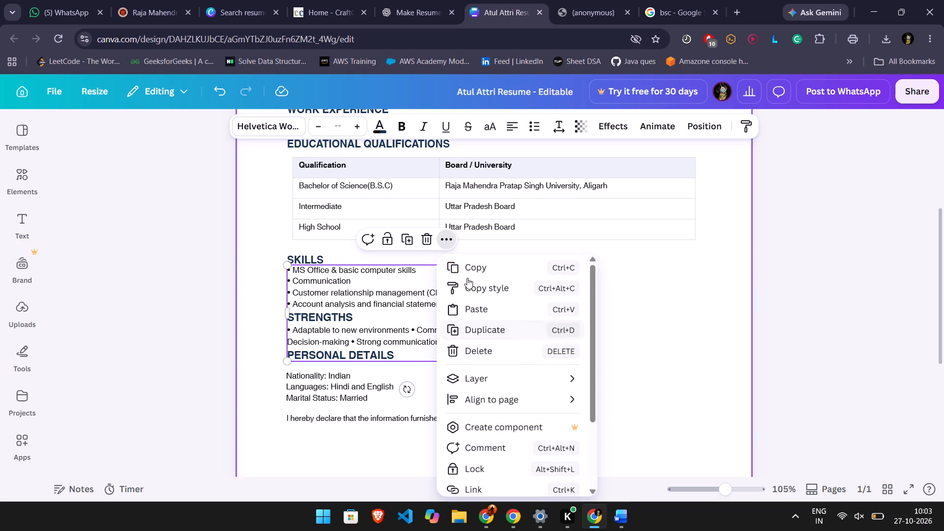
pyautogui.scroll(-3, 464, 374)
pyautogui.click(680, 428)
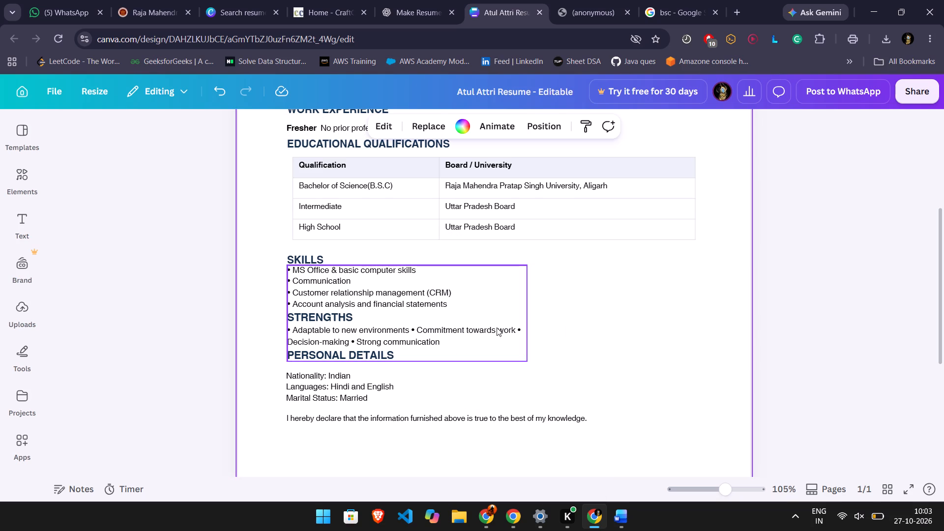
# Add a line break after the "SKILLS" heading text.
pyautogui.click(329, 262)
pyautogui.click(323, 259)
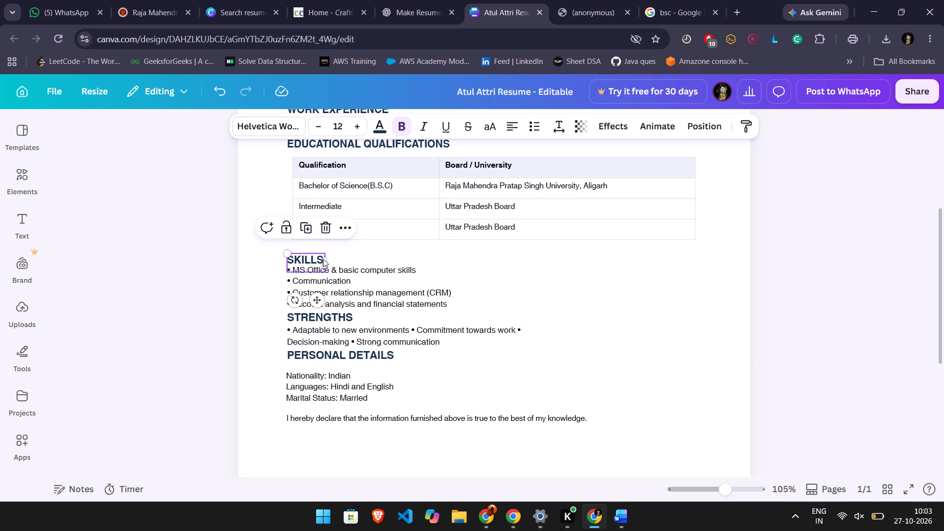
pyautogui.click(308, 264)
pyautogui.press('Right')
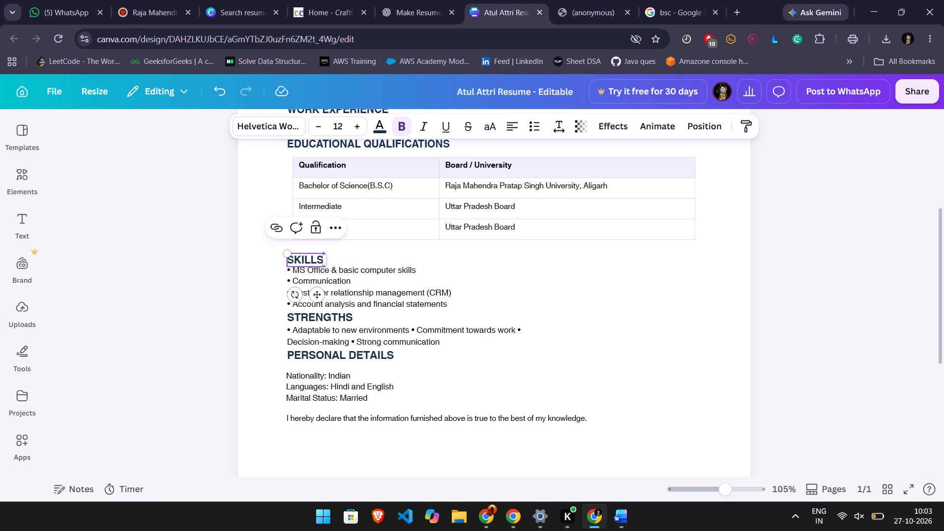
pyautogui.hotkey('shift', 'Return')
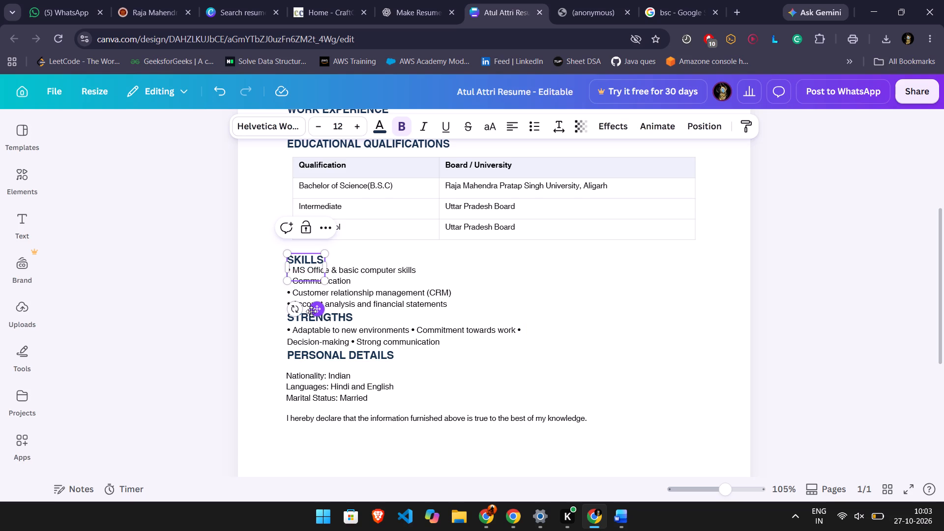
# Add a line break after the "PERSONAL DETAILS" heading in the skills and strengths text box.
pyautogui.click(378, 298)
pyautogui.click(399, 353)
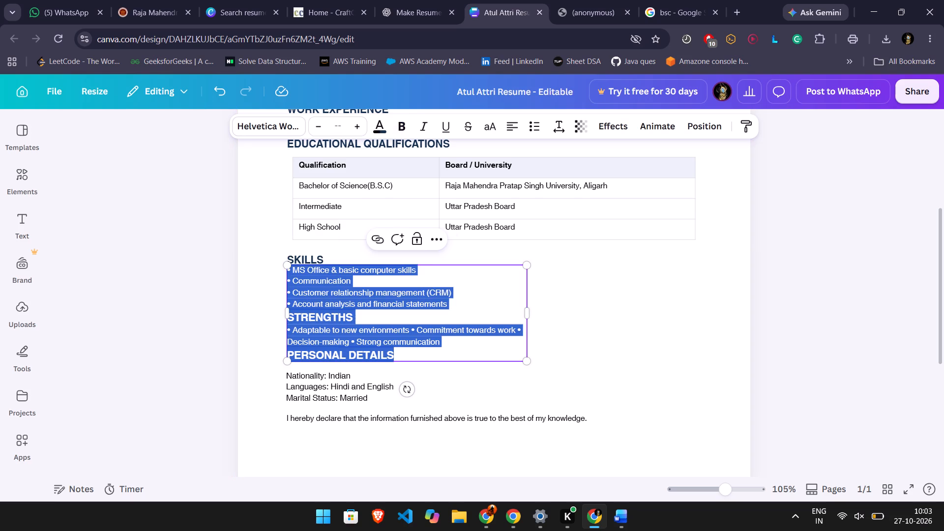
pyautogui.click(399, 353)
pyautogui.hotkey('shift', 'Return')
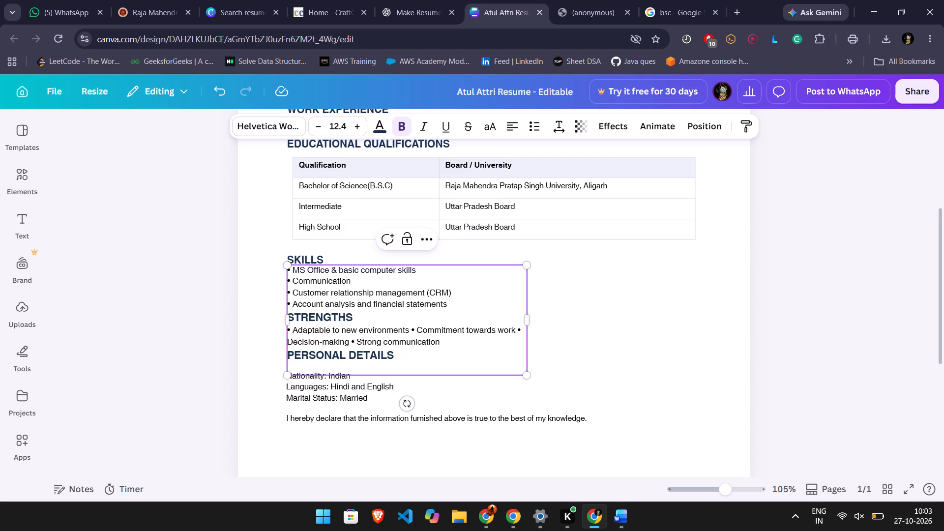
# Undo the added line breaks, the skills text box scaling, the "SKILLS" heading move and the declaration line move.
pyautogui.scroll(-1, 399, 353)
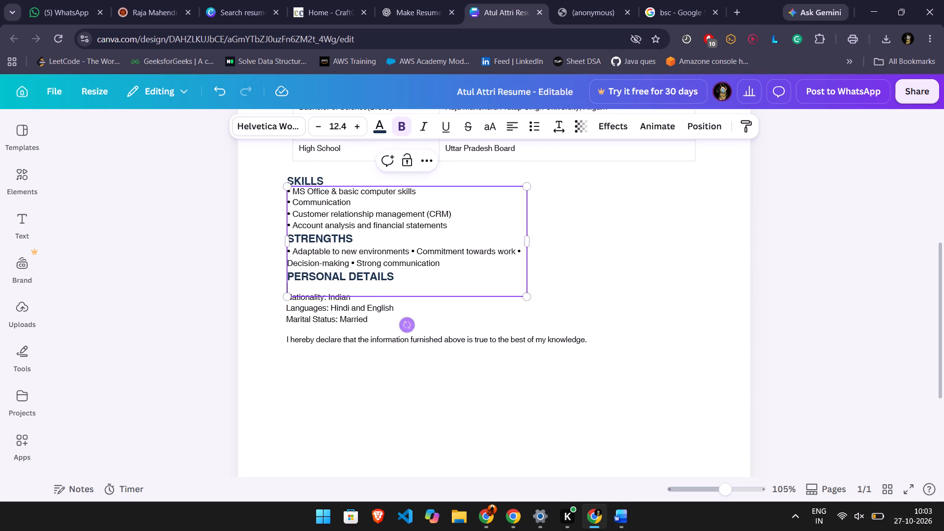
pyautogui.click(580, 276)
pyautogui.hotkey('ctrl', 'z')
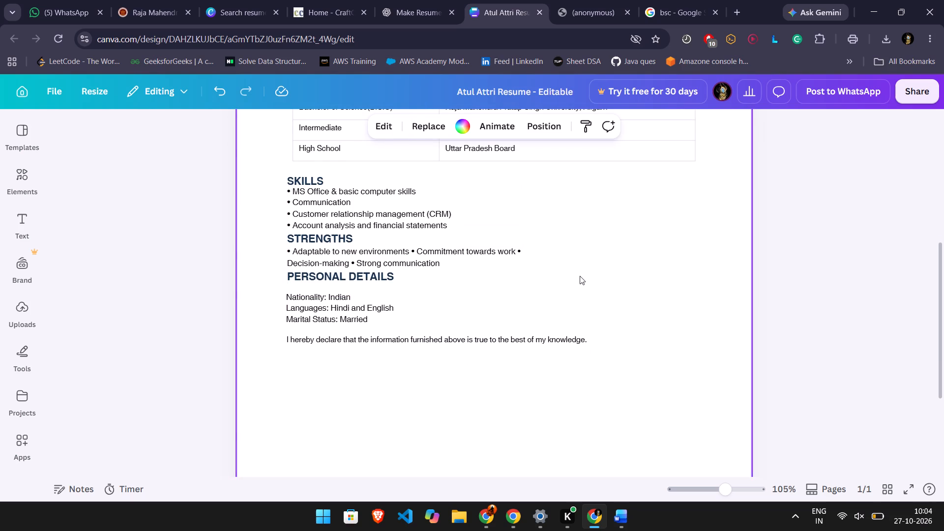
pyautogui.hotkey('ctrl', 'z')
pyautogui.hotkey('ctrl', 'z')
pyautogui.click(492, 236)
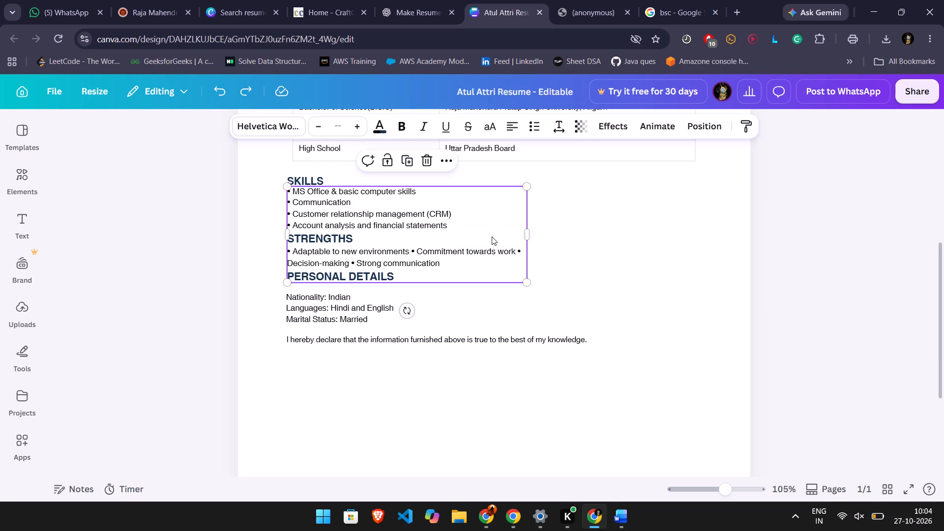
pyautogui.hotkey('ctrl', 'z')
pyautogui.hotkey('ctrl', 'z')
pyautogui.hotkey('ctrl', 'z')
pyautogui.hotkey('ctrl', 'z')
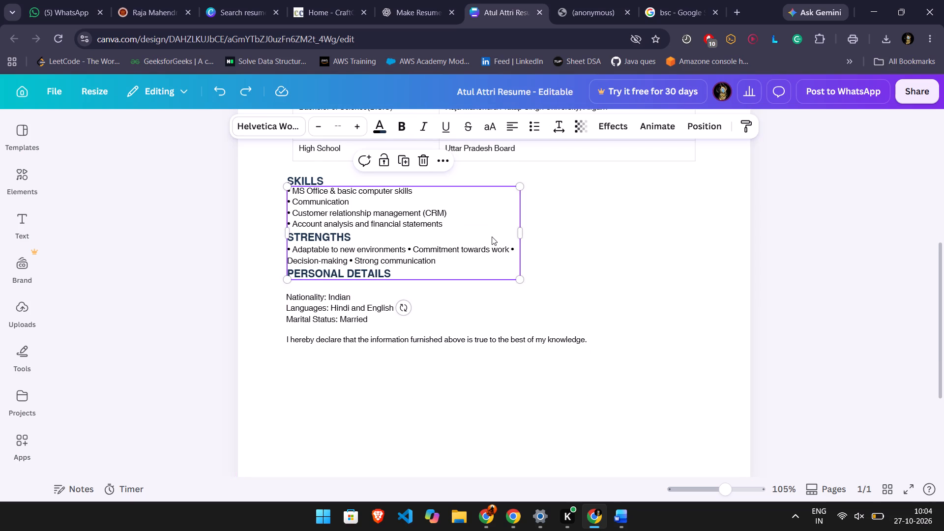
pyautogui.hotkey('ctrl', 'z')
pyautogui.hotkey('ctrl', 'z')
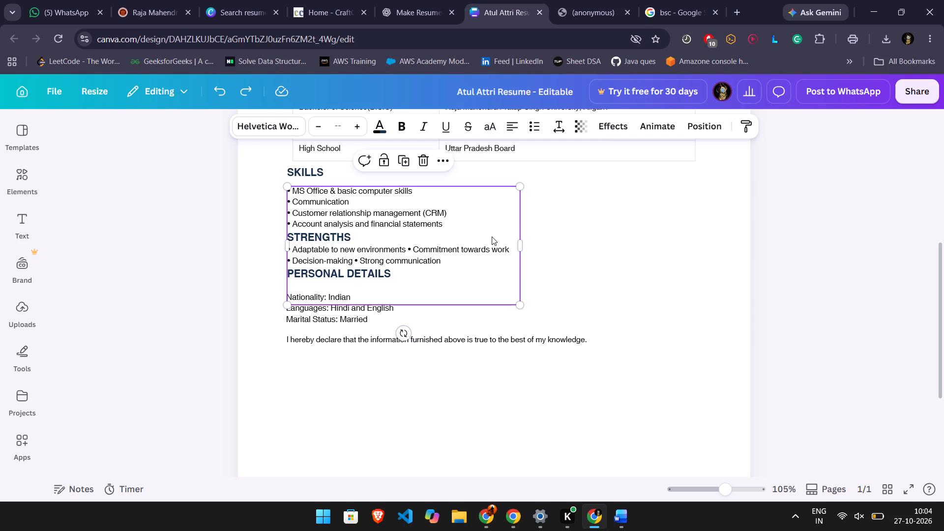
pyautogui.hotkey('ctrl', 'z')
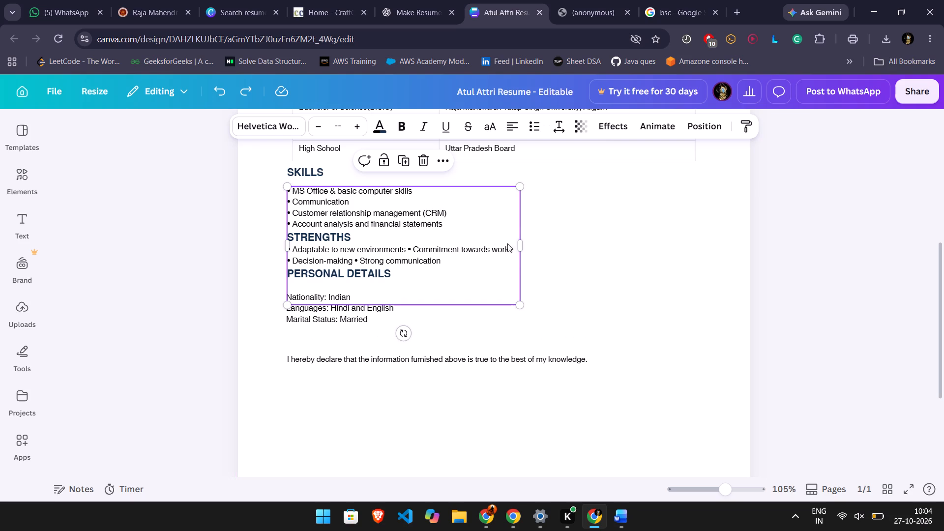
pyautogui.click(577, 293)
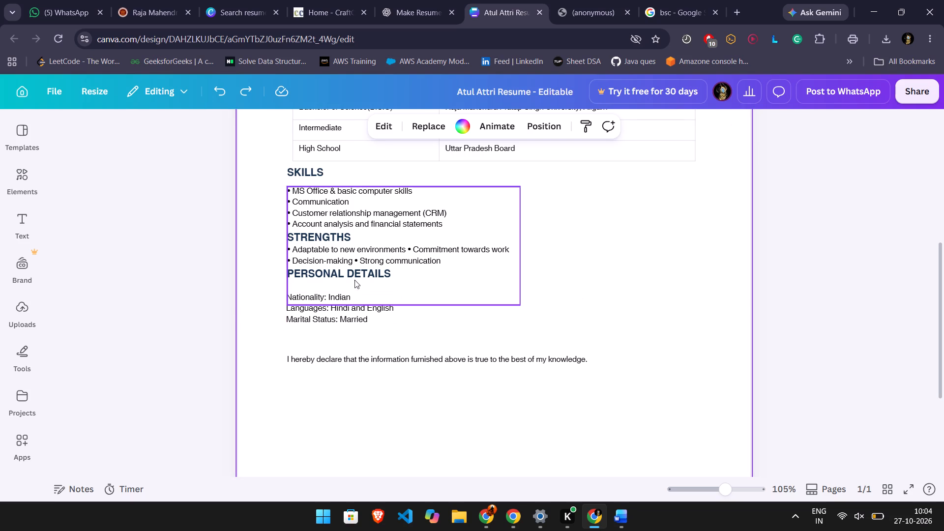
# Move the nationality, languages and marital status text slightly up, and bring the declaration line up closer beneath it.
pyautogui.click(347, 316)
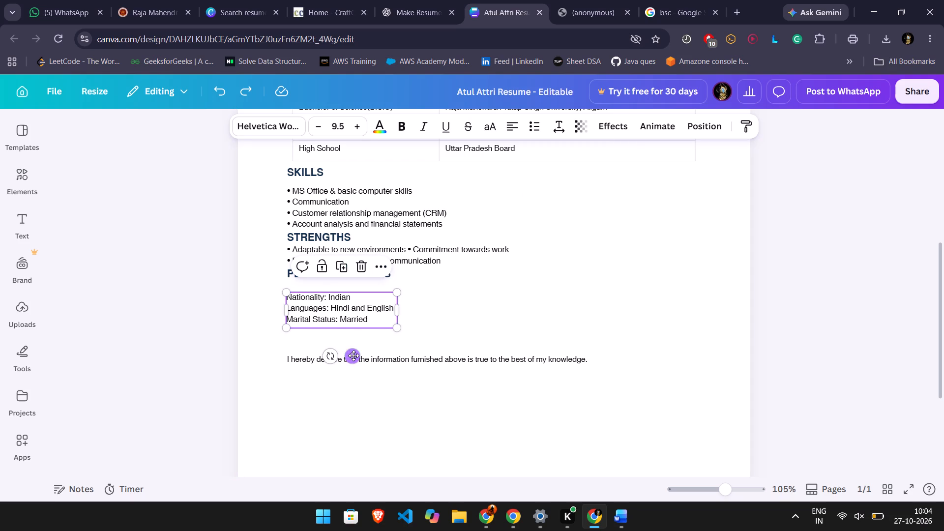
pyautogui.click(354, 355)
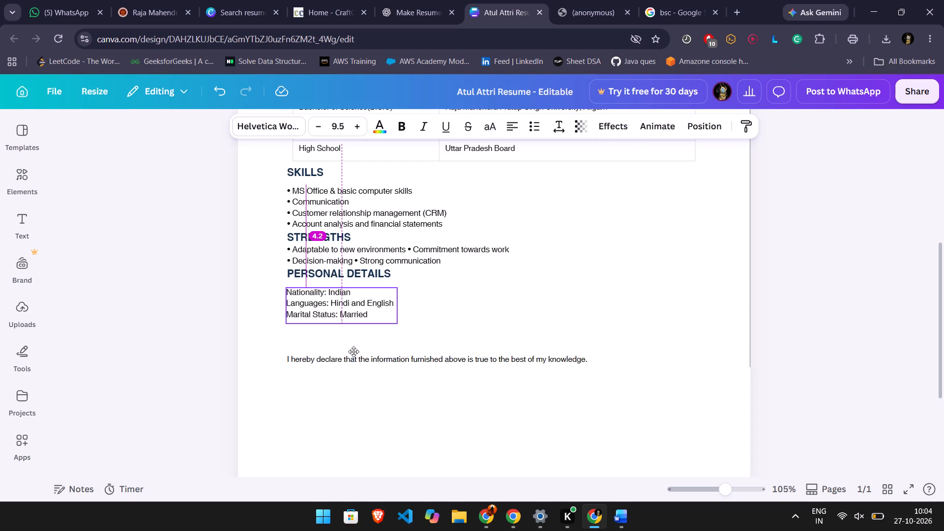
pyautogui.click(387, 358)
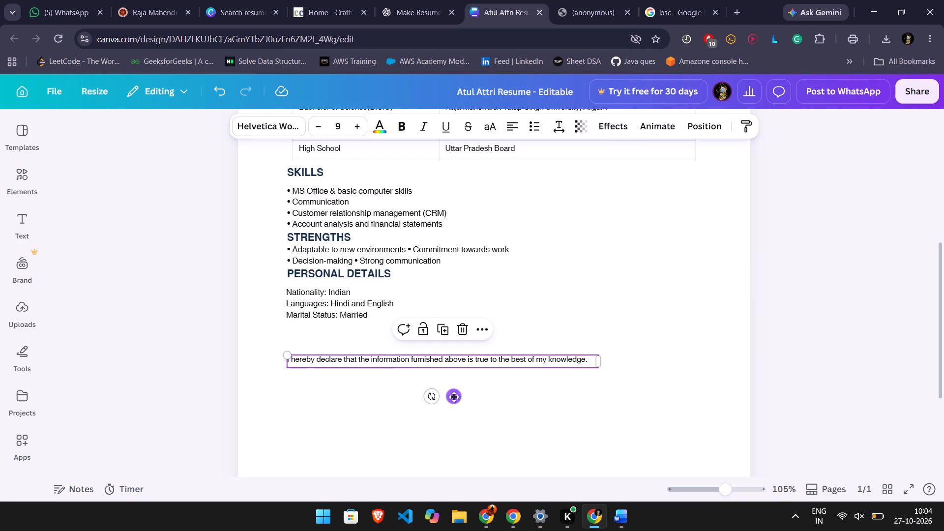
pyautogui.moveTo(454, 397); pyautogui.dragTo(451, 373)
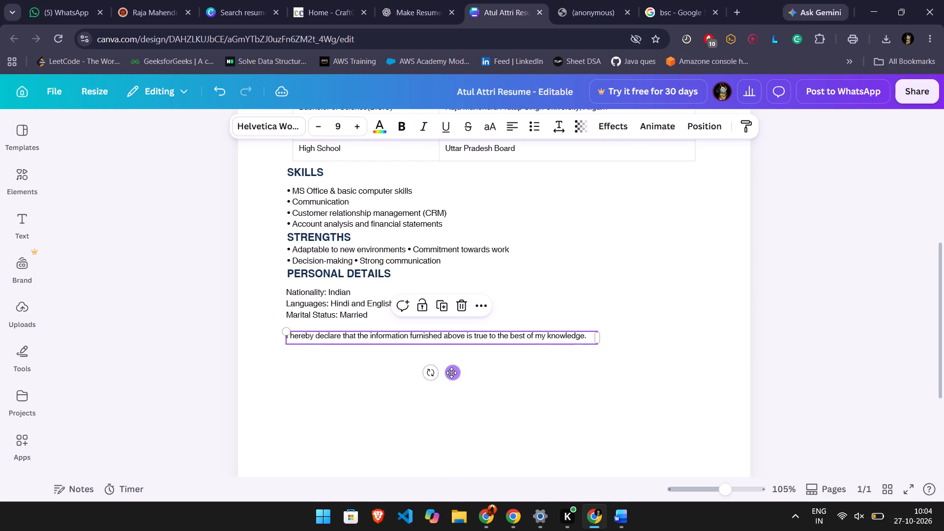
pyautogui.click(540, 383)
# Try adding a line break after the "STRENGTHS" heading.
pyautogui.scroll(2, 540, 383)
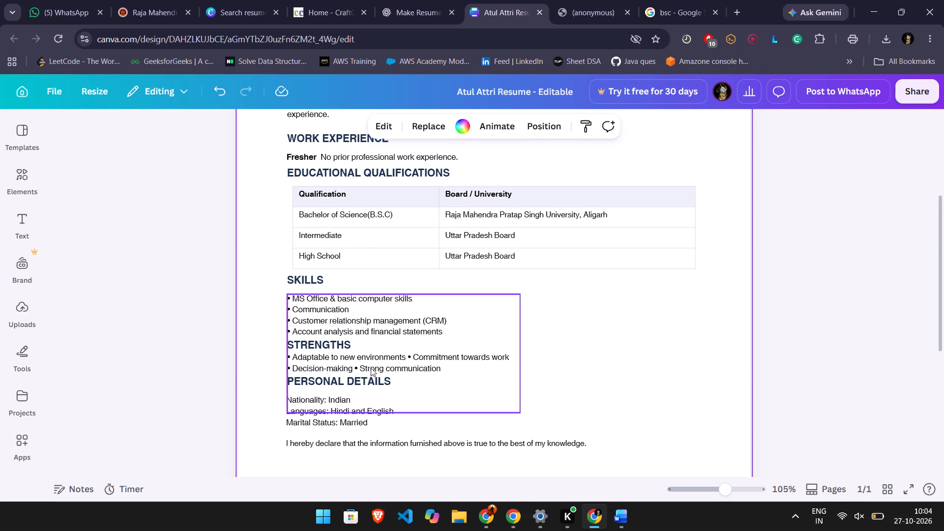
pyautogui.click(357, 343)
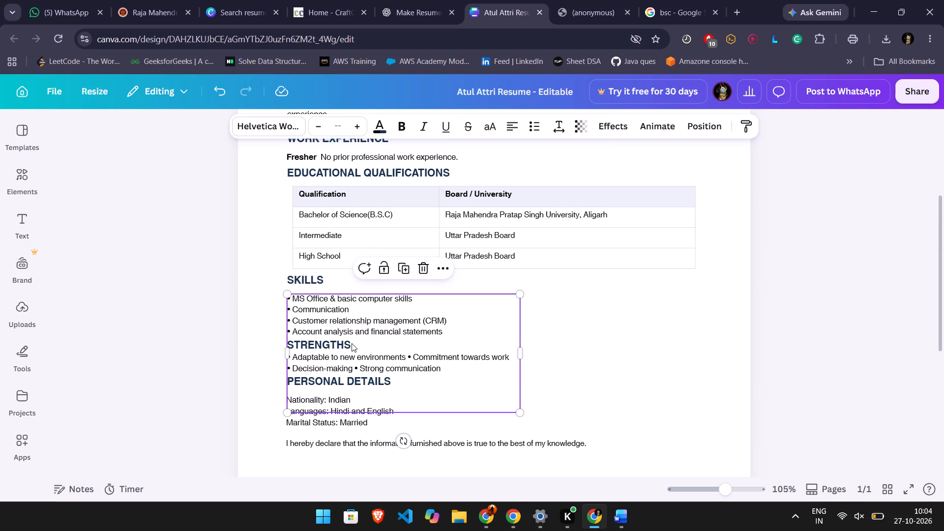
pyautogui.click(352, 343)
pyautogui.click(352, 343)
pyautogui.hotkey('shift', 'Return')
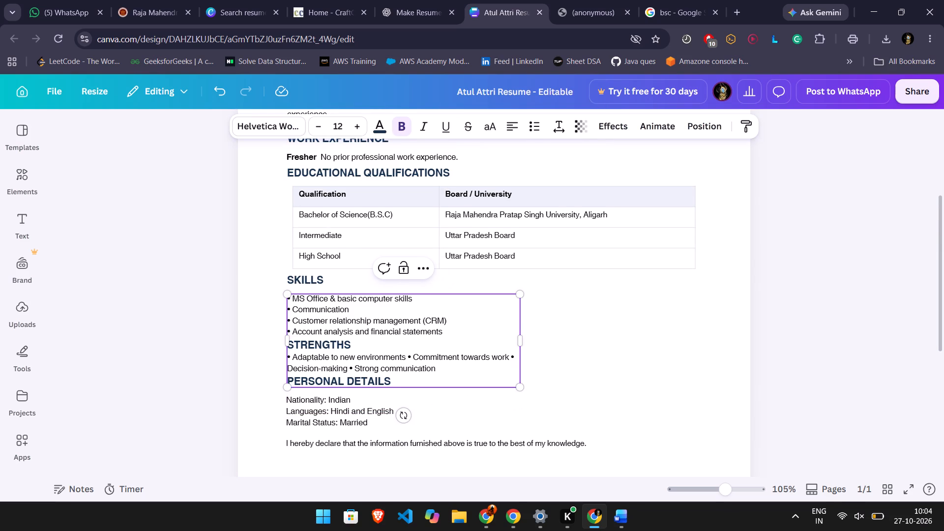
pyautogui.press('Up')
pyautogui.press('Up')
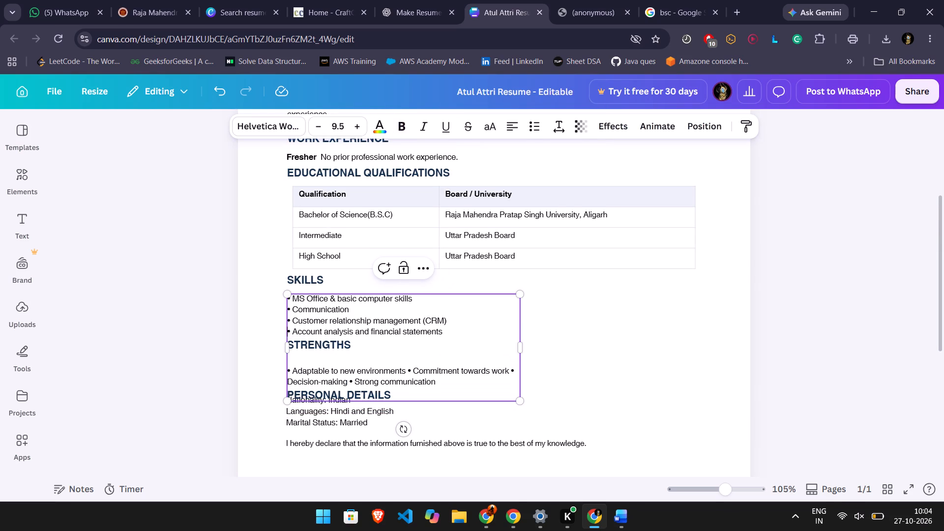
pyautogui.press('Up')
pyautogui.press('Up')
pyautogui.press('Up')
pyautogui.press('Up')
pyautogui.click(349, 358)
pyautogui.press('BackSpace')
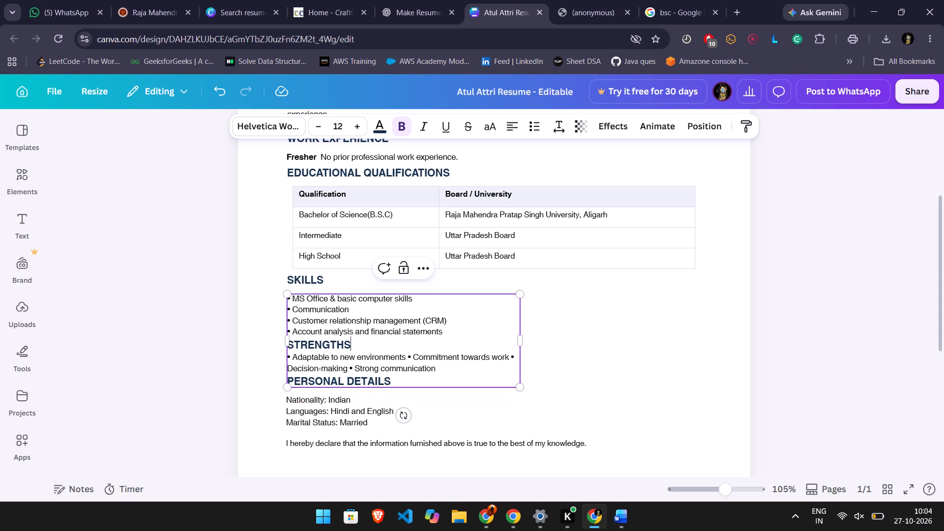
# Put the "Commitment towards work" bullet on its own line under "STRENGTHS", with no leading space.
pyautogui.press('Down')
pyautogui.press('Right')
pyautogui.press('Right')
pyautogui.press('Right')
pyautogui.press('Right')
pyautogui.press('Right')
pyautogui.press('Right')
pyautogui.press('Right')
pyautogui.press('Right')
pyautogui.press('Right')
pyautogui.press('Right')
pyautogui.press('Right')
pyautogui.press('Right')
pyautogui.press('Right')
pyautogui.press('Right')
pyautogui.hotkey('shift', 'Return')
pyautogui.press('Down')
pyautogui.press('Right')
pyautogui.press('Up')
pyautogui.press('Left')
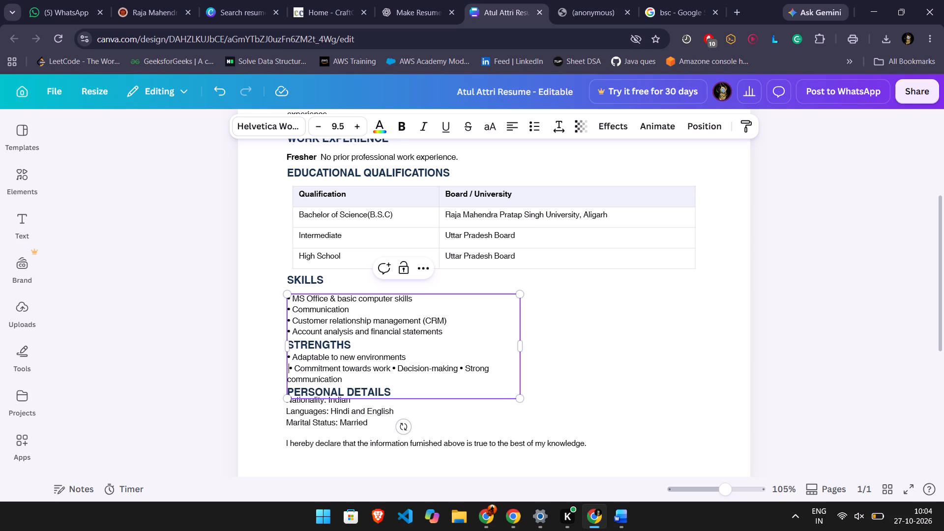
pyautogui.press('BackSpace')
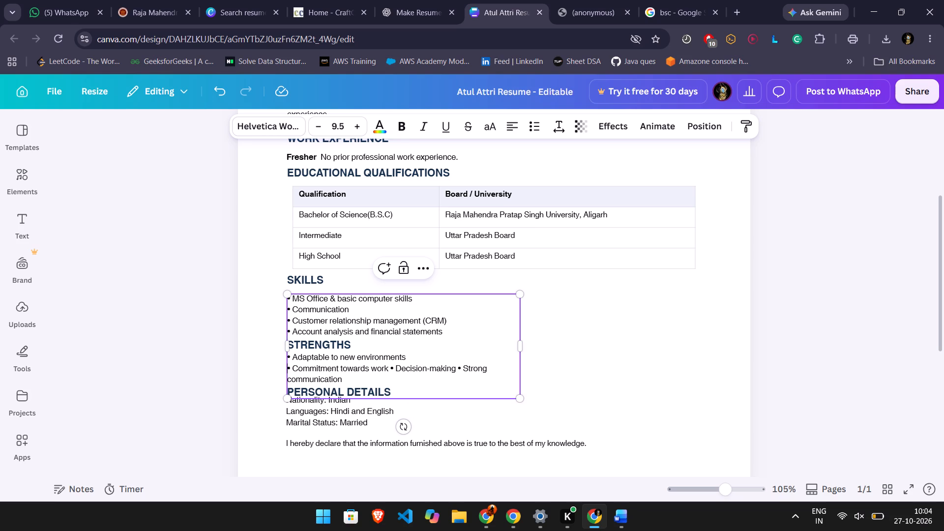
# Put the "Decision-making" and "Strong communication" bullets on separate lines in the strengths list.
pyautogui.click(389, 371)
pyautogui.hotkey('shift', 'Return')
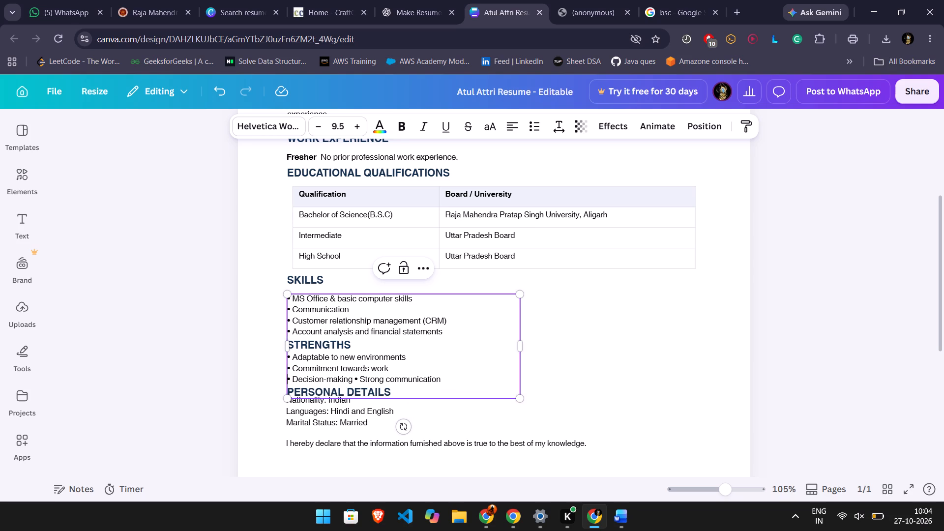
pyautogui.press('Right')
pyautogui.press('Right')
pyautogui.press('Right')
pyautogui.press('Right')
pyautogui.press('Right')
pyautogui.press('Right')
pyautogui.press('Right')
pyautogui.press('Right')
pyautogui.press('Right')
pyautogui.press('Right')
pyautogui.press('Right')
pyautogui.press('Right')
pyautogui.press('Right')
pyautogui.press('Right')
pyautogui.press('Right')
pyautogui.press('Right')
pyautogui.press('Right')
pyautogui.press('Right')
pyautogui.press('Right')
pyautogui.press('Right')
pyautogui.press('Right')
pyautogui.press('Right')
pyautogui.press('Right')
pyautogui.press('Left')
pyautogui.hotkey('shift', 'Return')
pyautogui.click(553, 381)
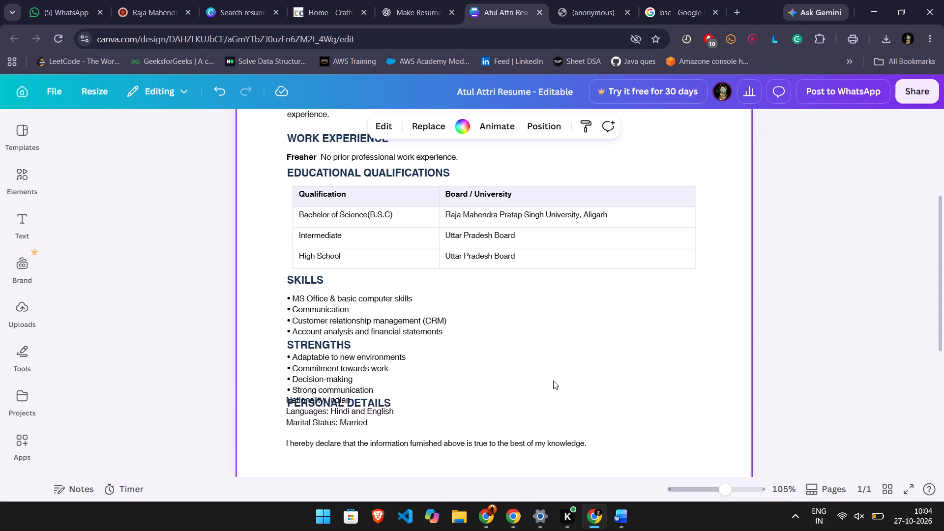
# Move the declaration line down and place the nationality, languages and marital status text just below the "PERSONAL DETAILS" heading.
pyautogui.scroll(-2, 553, 381)
pyautogui.click(364, 314)
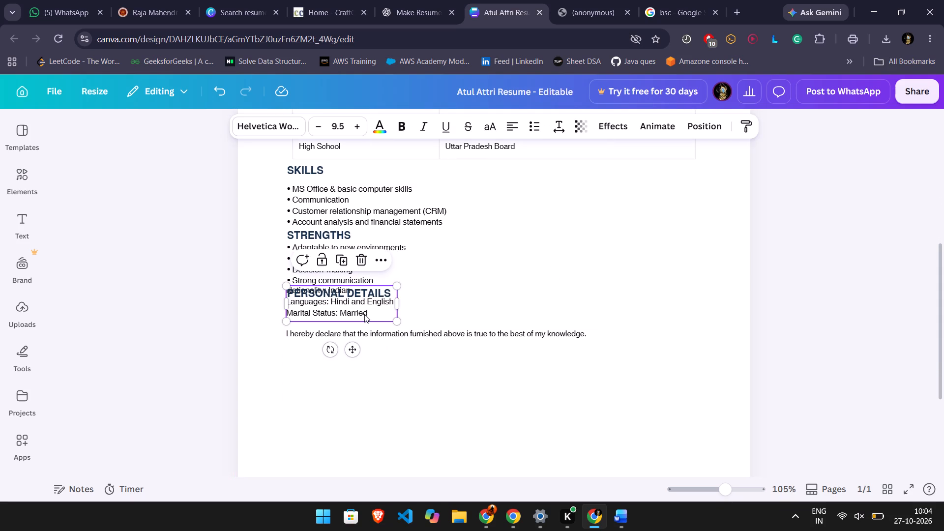
pyautogui.moveTo(353, 349); pyautogui.dragTo(352, 417)
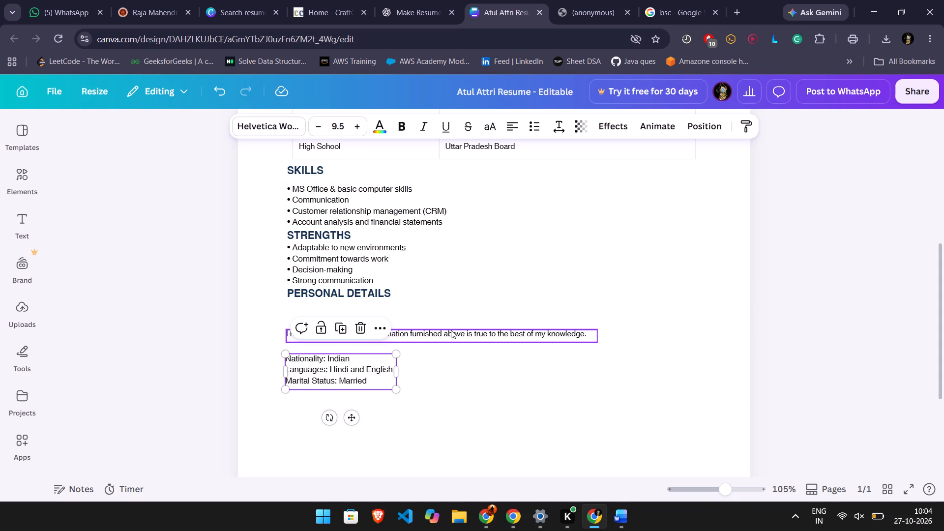
pyautogui.click(451, 330)
pyautogui.moveTo(452, 375); pyautogui.dragTo(453, 431)
pyautogui.click(326, 370)
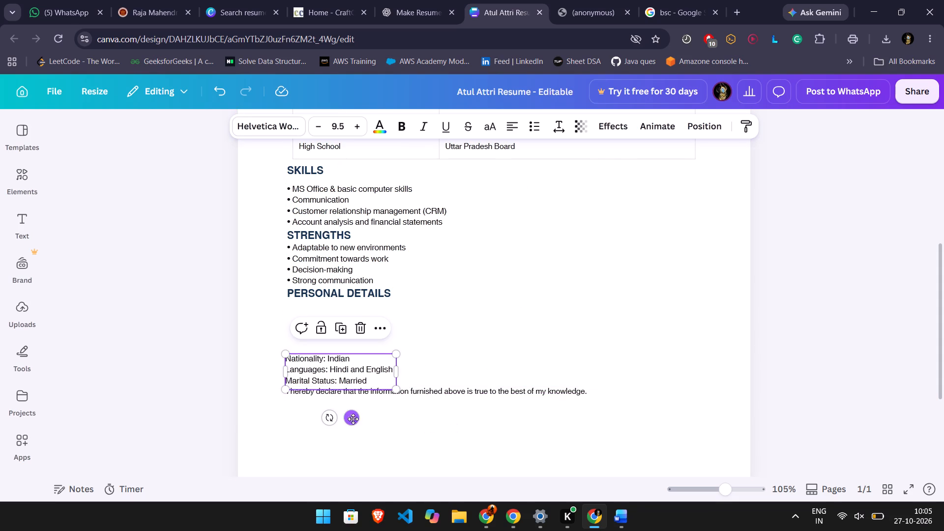
pyautogui.moveTo(354, 418); pyautogui.dragTo(357, 370)
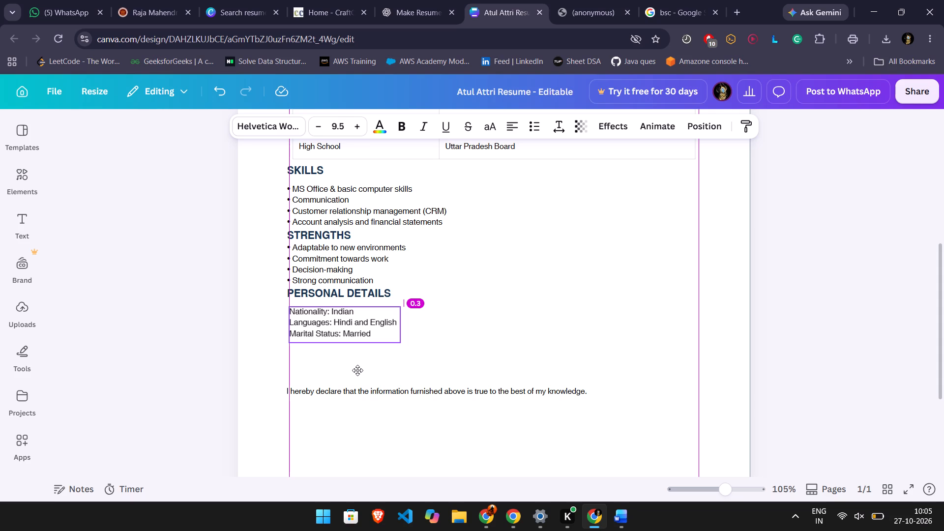
pyautogui.moveTo(357, 370); pyautogui.dragTo(358, 373)
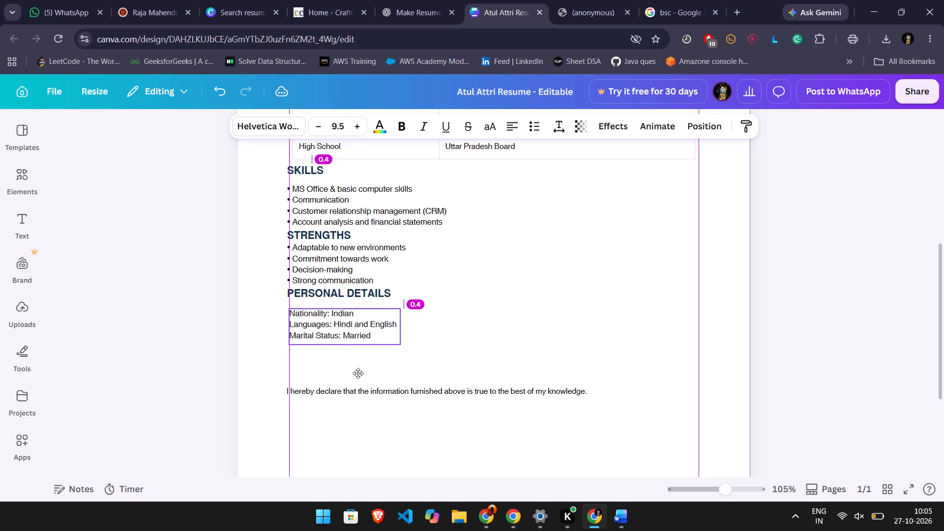
pyautogui.moveTo(358, 373); pyautogui.dragTo(358, 370)
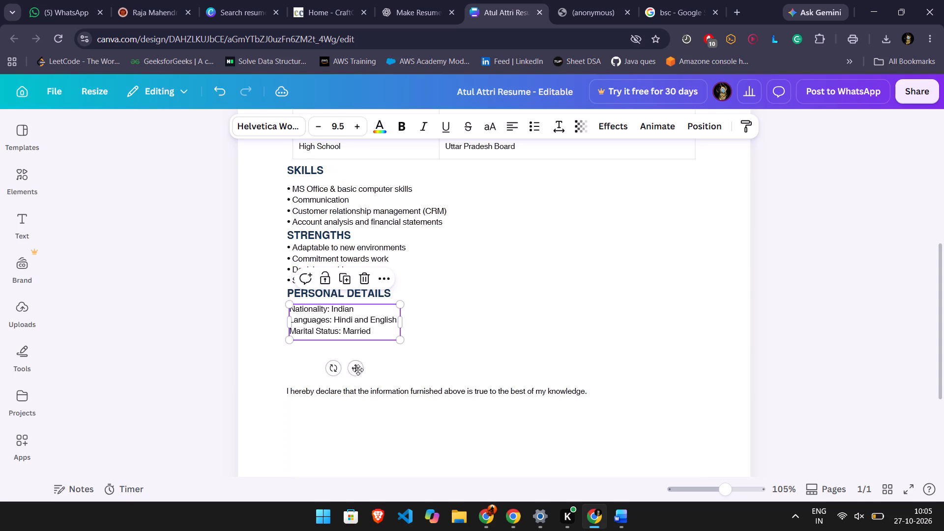
# Move the declaration line up to about 0.2 below the personal details text.
pyautogui.click(394, 395)
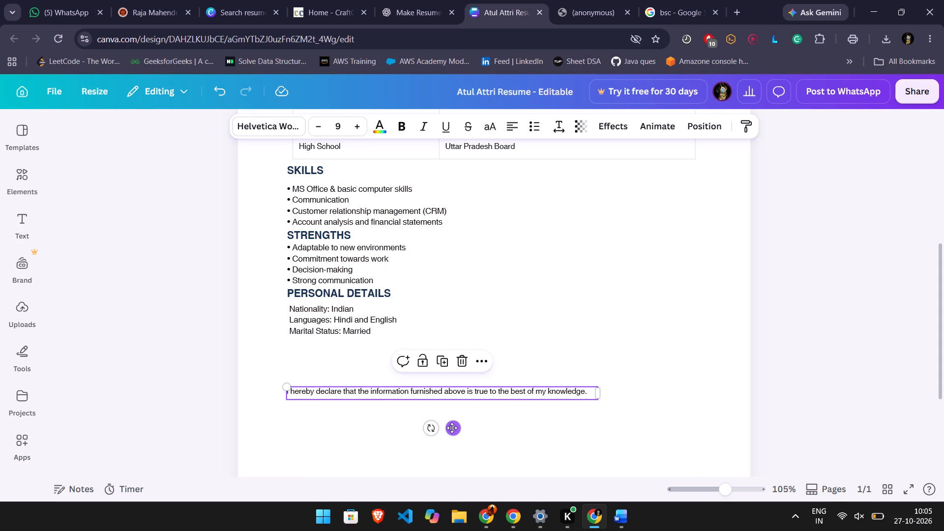
pyautogui.moveTo(452, 428); pyautogui.dragTo(453, 389)
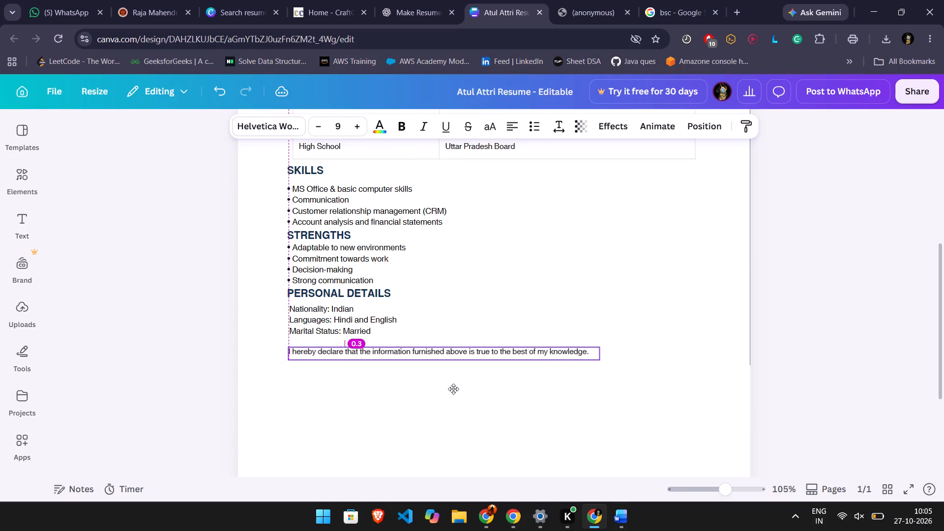
pyautogui.moveTo(453, 389); pyautogui.dragTo(454, 385)
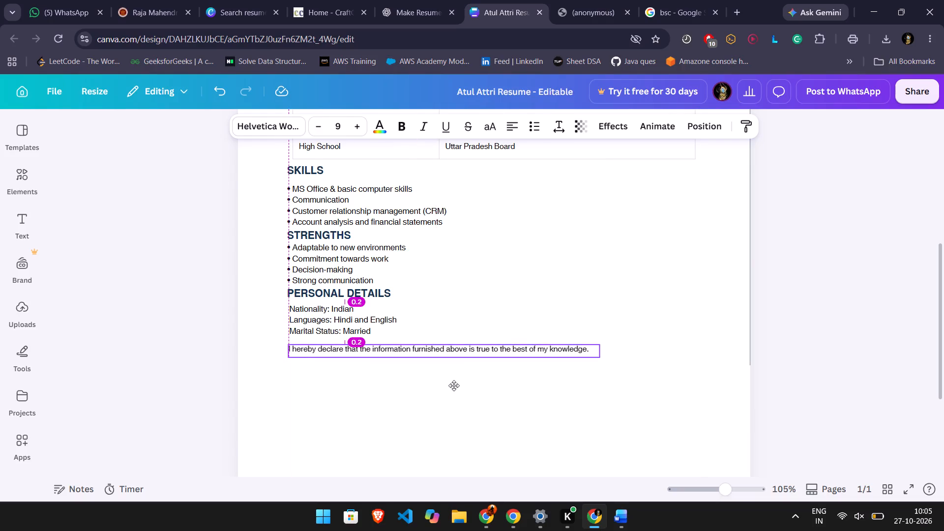
pyautogui.moveTo(454, 385); pyautogui.dragTo(452, 386)
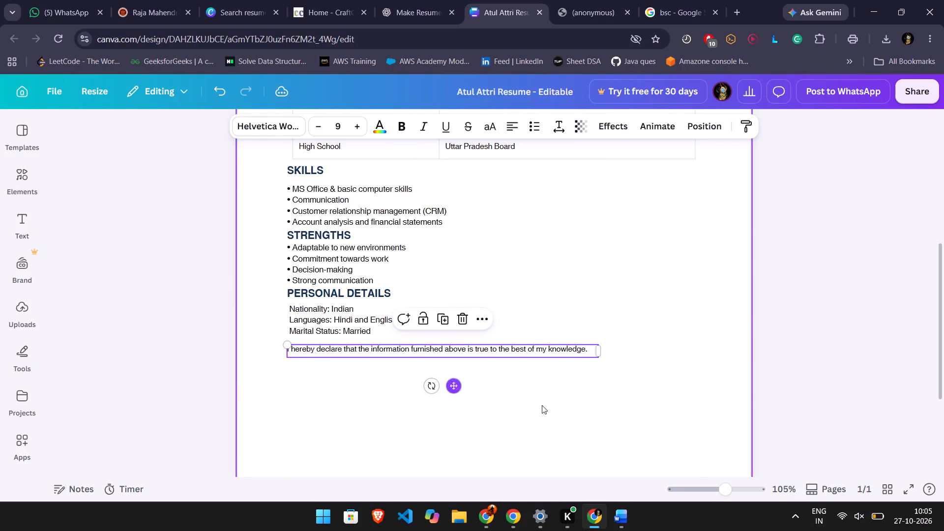
# Set the font size of the phone number line under the name to 10.
pyautogui.click(548, 405)
pyautogui.scroll(4, 548, 405)
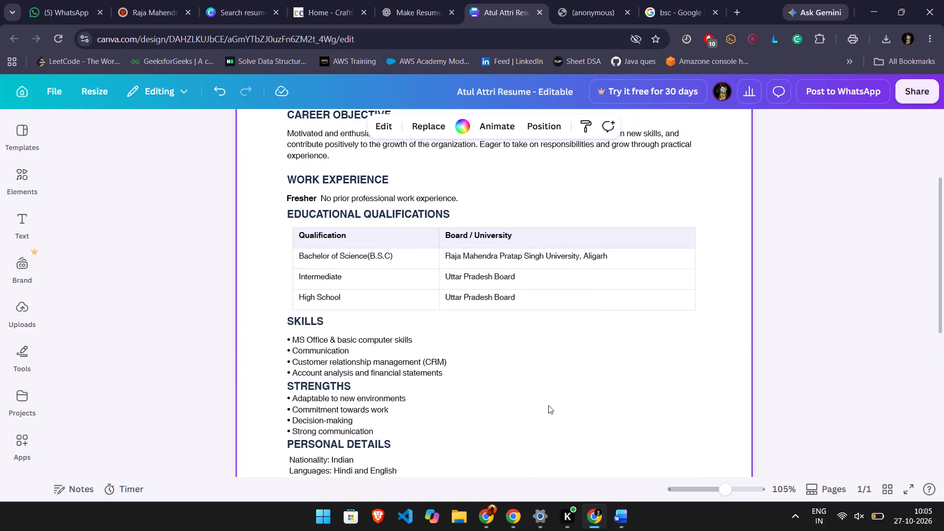
pyautogui.scroll(2, 548, 405)
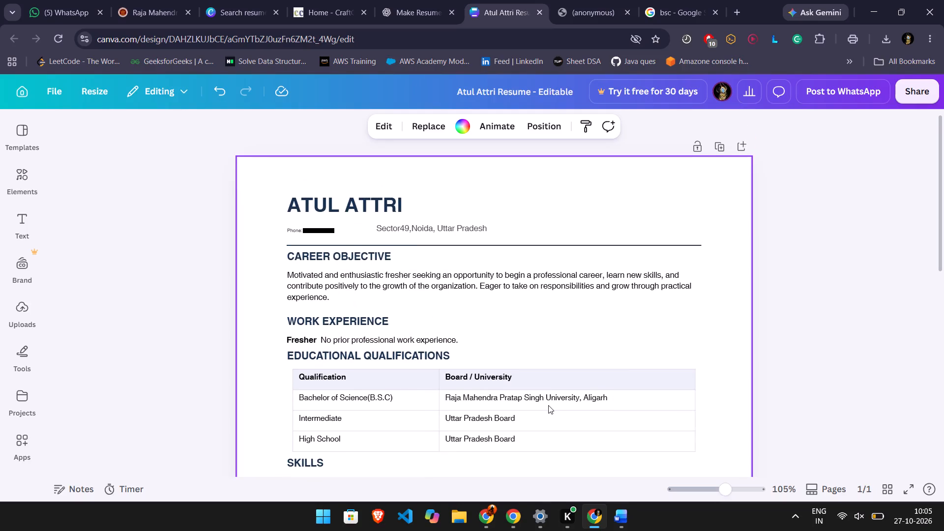
pyautogui.scroll(4, 548, 405)
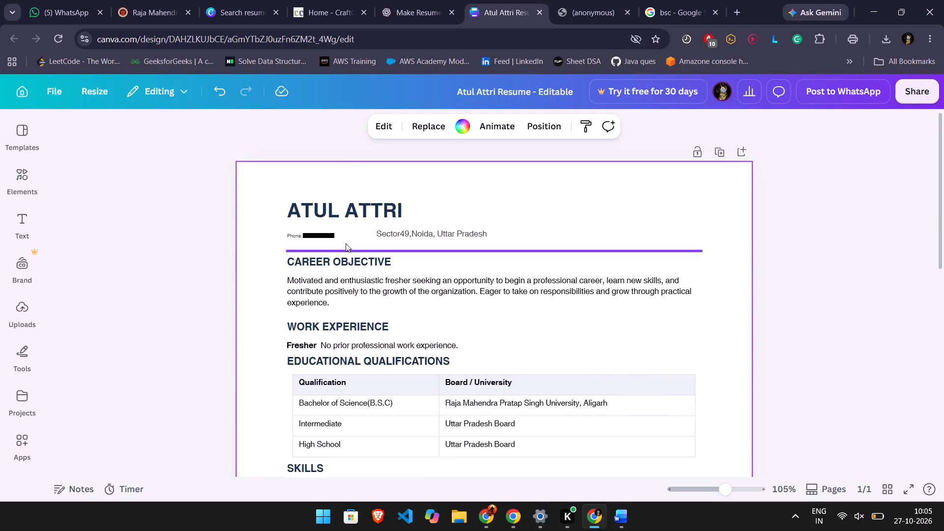
pyautogui.click(340, 231)
pyautogui.click(340, 231)
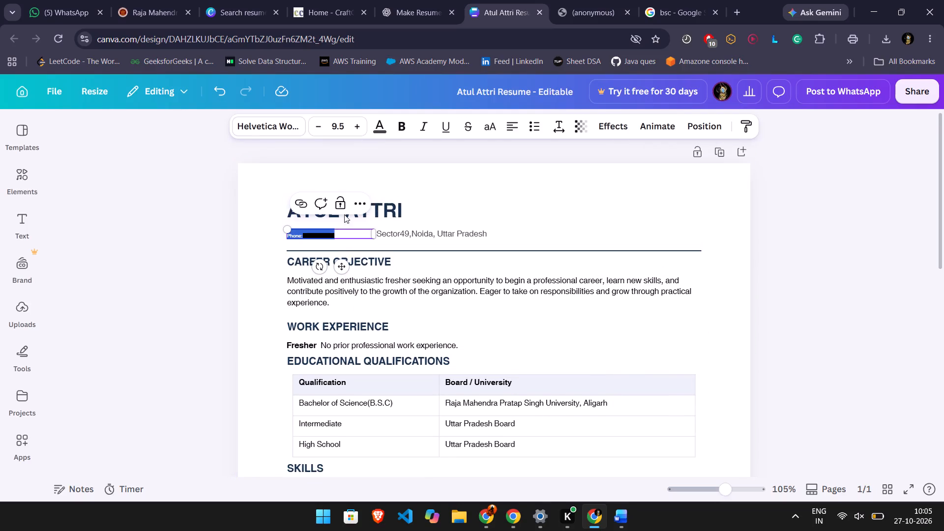
pyautogui.click(341, 129)
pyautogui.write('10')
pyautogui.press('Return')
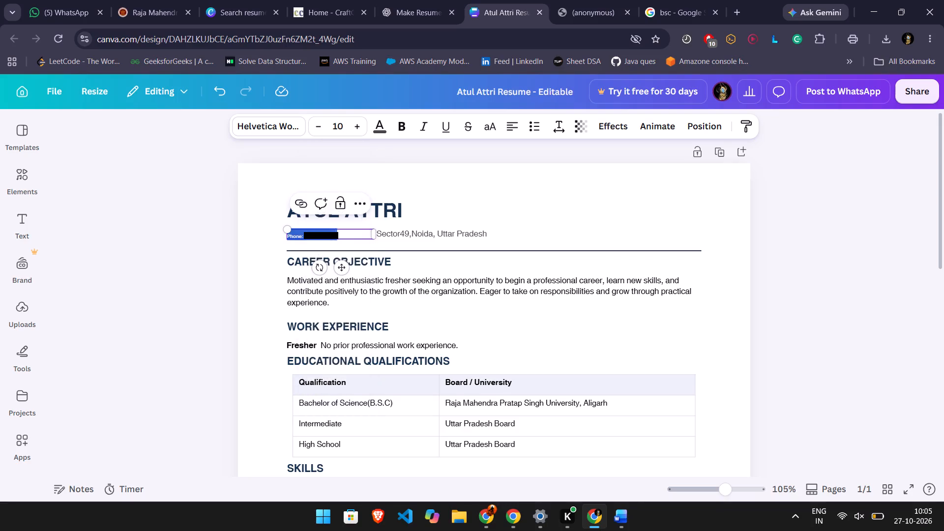
# Replace the address text beside the phone number with the new village, town and city.
pyautogui.click(412, 236)
pyautogui.click(411, 237)
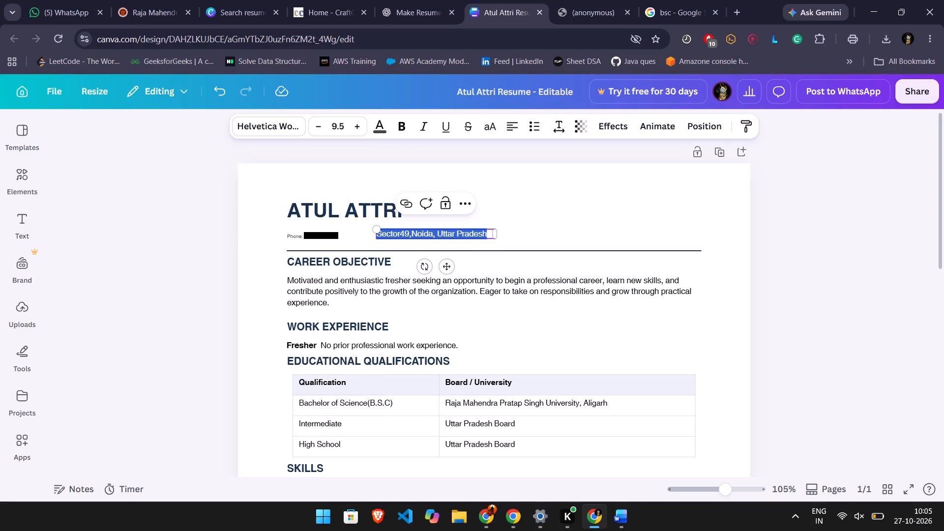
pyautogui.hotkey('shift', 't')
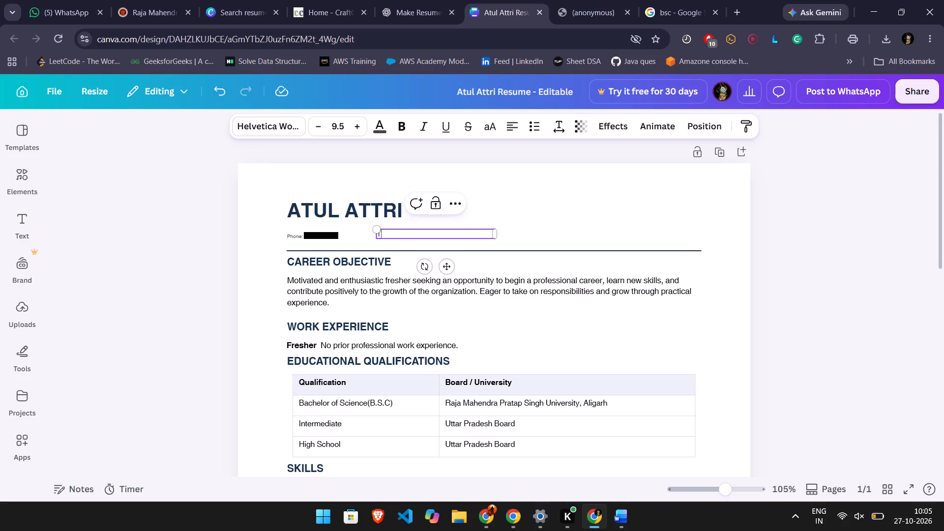
pyautogui.press('BackSpace')
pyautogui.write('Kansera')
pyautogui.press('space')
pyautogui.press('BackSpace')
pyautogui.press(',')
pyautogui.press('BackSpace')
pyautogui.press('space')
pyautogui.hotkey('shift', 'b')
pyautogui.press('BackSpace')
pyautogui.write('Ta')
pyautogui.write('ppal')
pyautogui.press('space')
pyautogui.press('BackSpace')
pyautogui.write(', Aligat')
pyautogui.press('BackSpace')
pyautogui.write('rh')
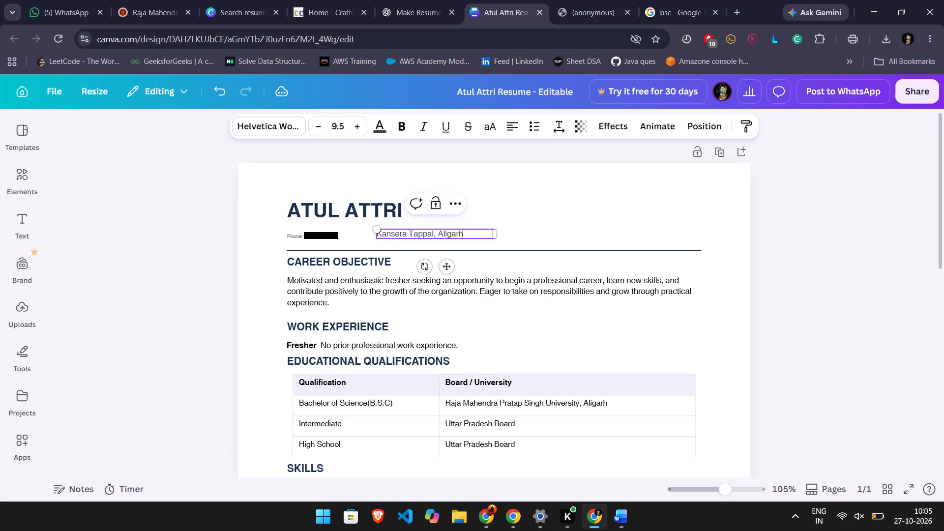
# Append the state "Uttar Pradesh" to the end of the address line, with no brackets or trailing space.
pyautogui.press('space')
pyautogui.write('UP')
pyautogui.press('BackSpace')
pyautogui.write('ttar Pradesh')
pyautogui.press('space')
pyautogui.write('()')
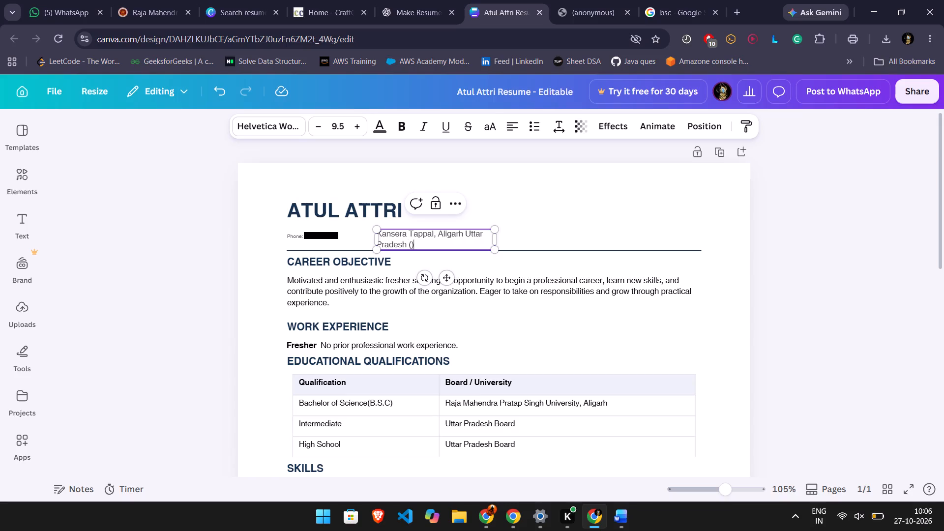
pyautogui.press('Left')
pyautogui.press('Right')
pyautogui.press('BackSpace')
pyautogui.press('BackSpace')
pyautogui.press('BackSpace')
# Widen the address text box so that the whole address fits on one line.
pyautogui.moveTo(496, 243); pyautogui.dragTo(534, 241)
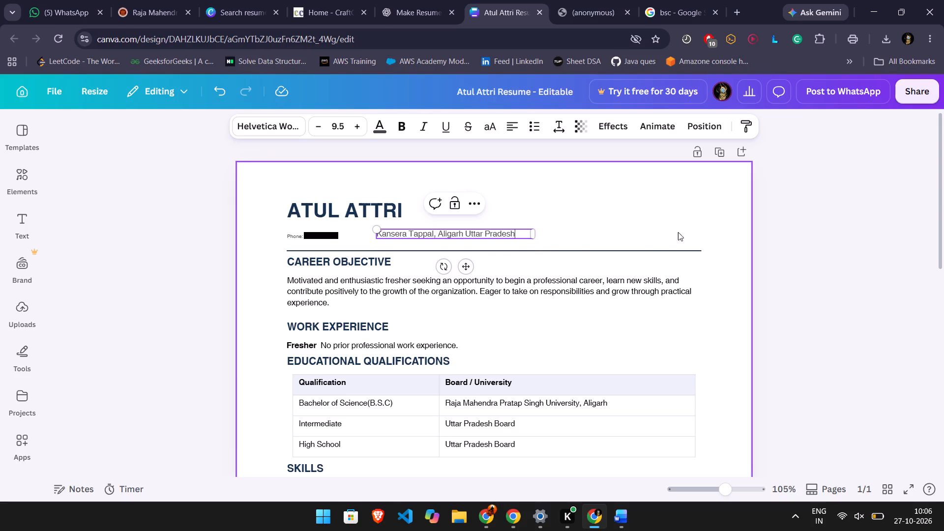
pyautogui.click(682, 230)
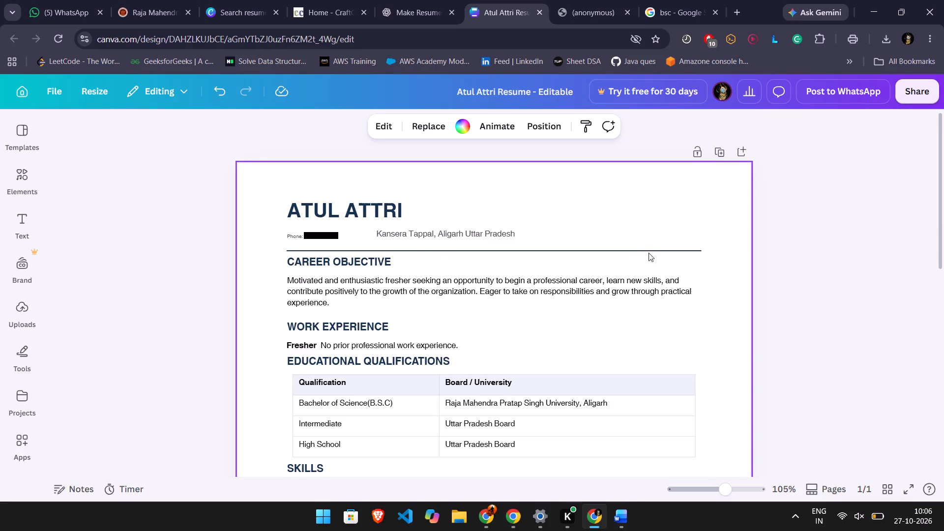
# Change the marital status under "PERSONAL DETAILS" to "Unmarried".
pyautogui.scroll(-5, 736, 287)
pyautogui.scroll(1, 736, 287)
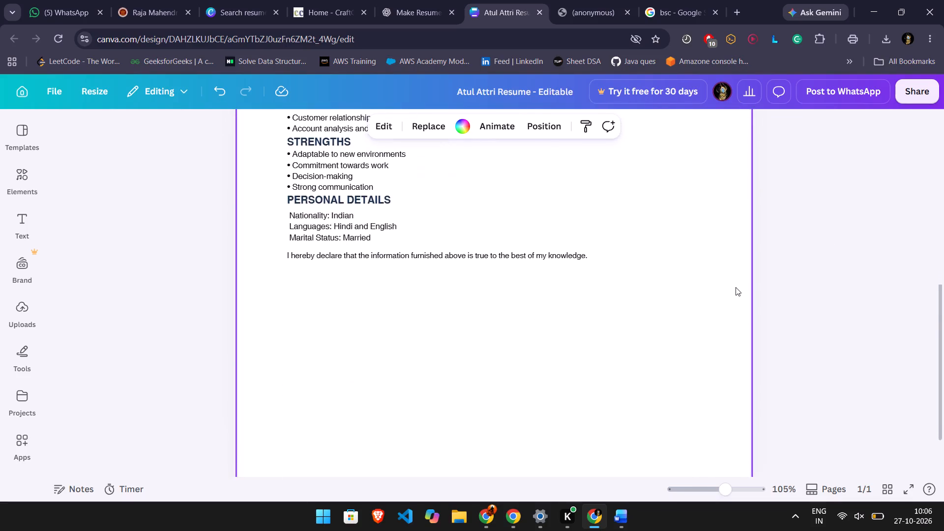
pyautogui.scroll(1, 736, 287)
pyautogui.scroll(-4, 736, 287)
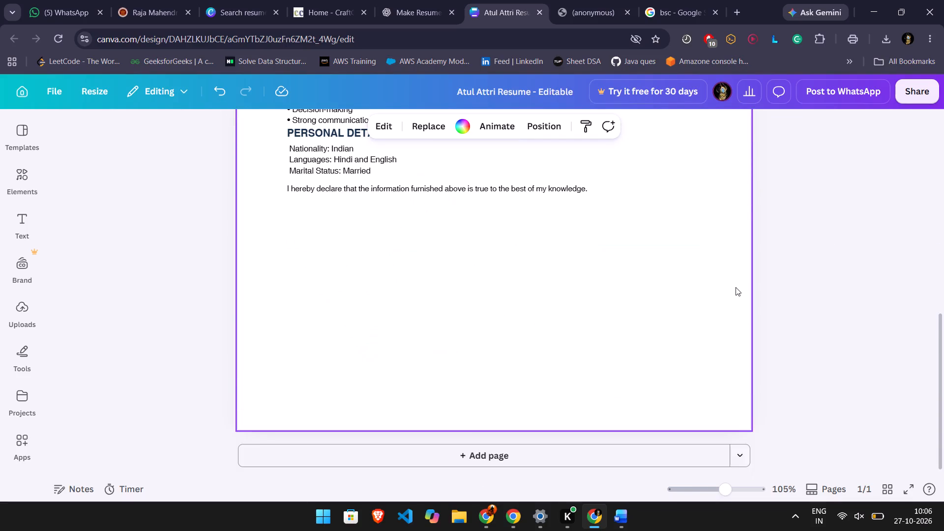
pyautogui.scroll(1, 736, 287)
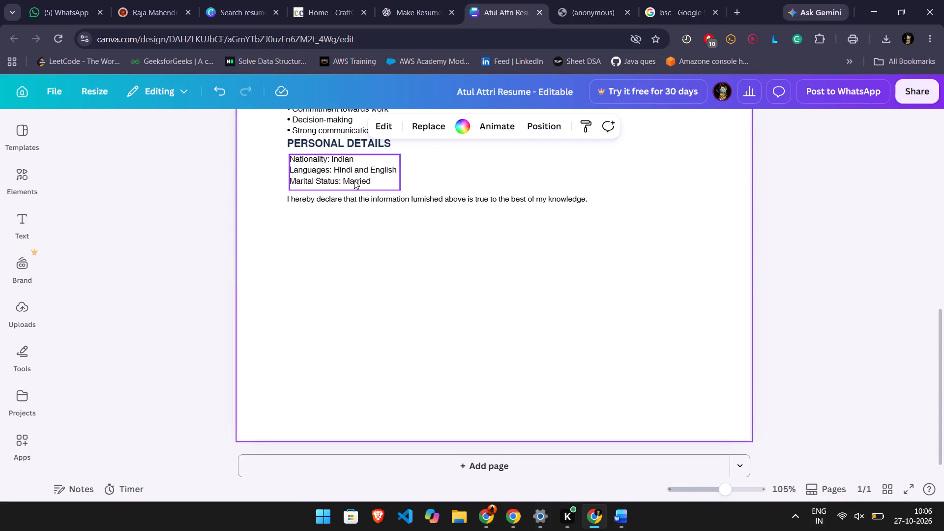
pyautogui.click(353, 180)
pyautogui.click(353, 180)
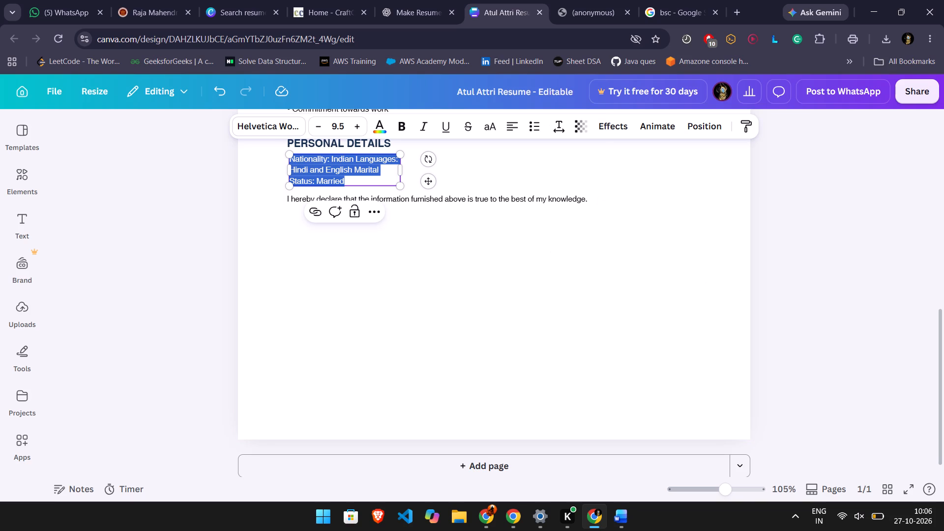
pyautogui.click(353, 180)
pyautogui.press('Left')
pyautogui.press('Left')
pyautogui.press('Left')
pyautogui.press('Left')
pyautogui.press('Left')
pyautogui.press('Left')
pyautogui.press('Left')
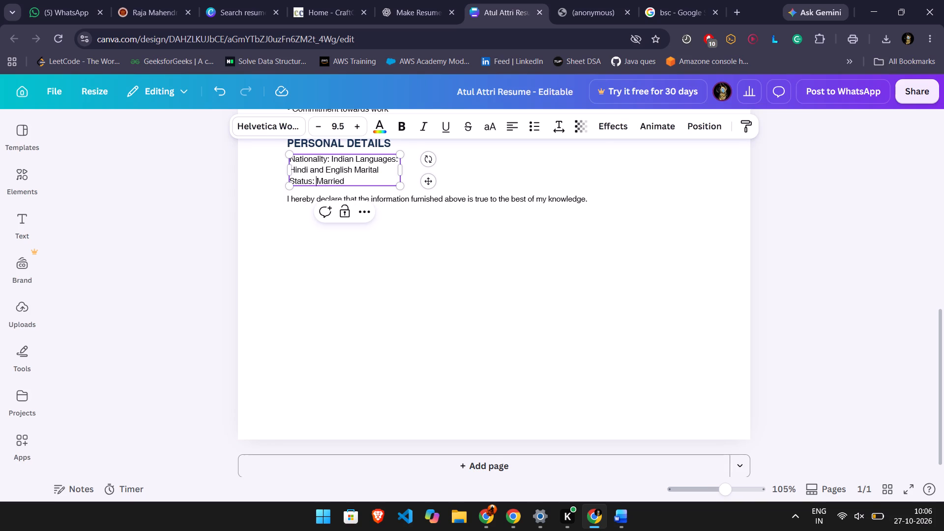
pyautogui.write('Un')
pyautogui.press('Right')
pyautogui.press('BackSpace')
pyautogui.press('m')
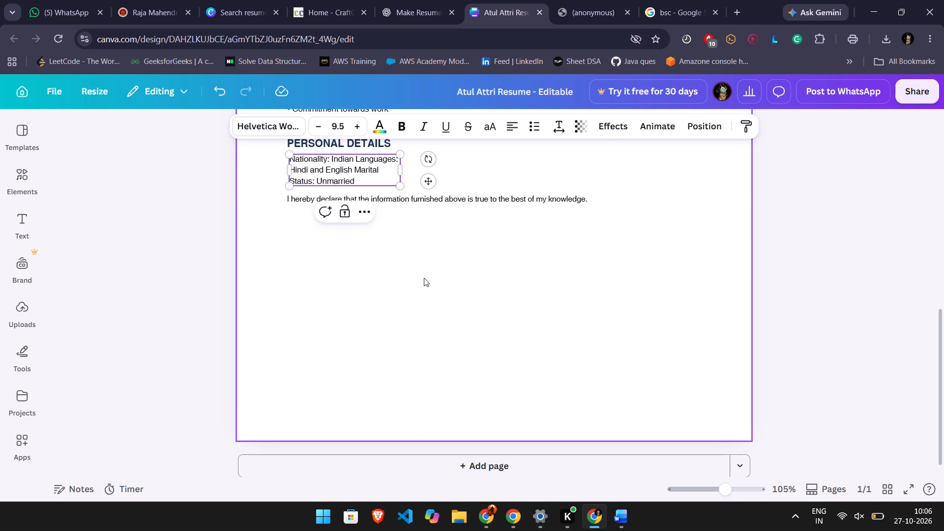
pyautogui.click(425, 279)
# Add a line break at the end of the "EDUCATIONAL QUALIFICATIONS" heading.
pyautogui.scroll(1, 620, 268)
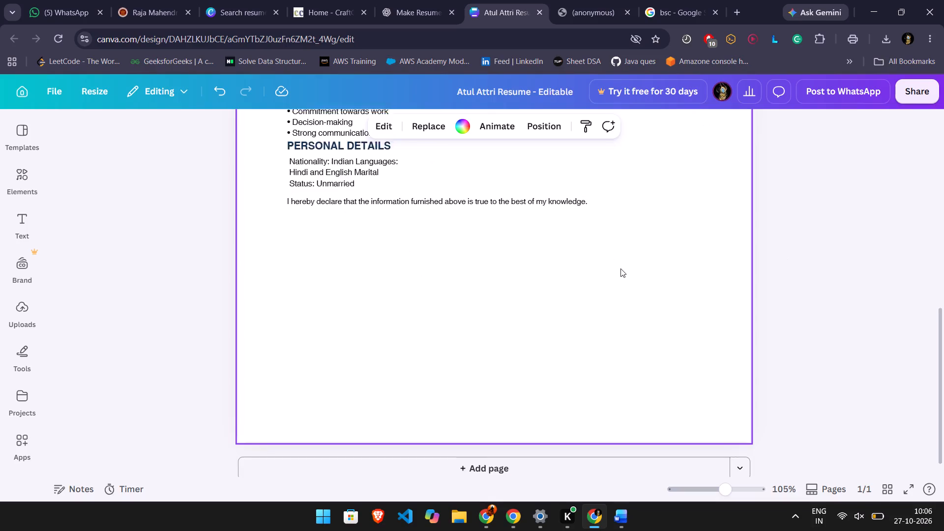
pyautogui.scroll(3, 620, 268)
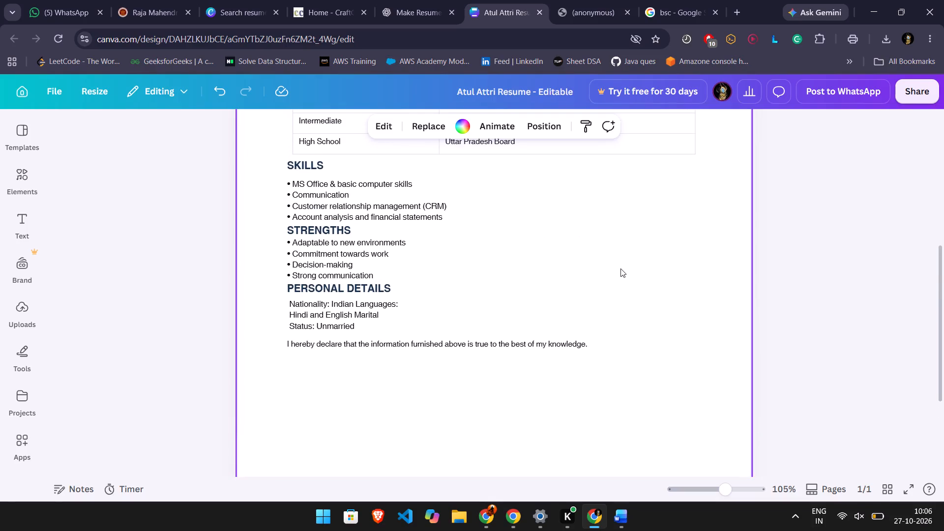
pyautogui.scroll(3, 620, 268)
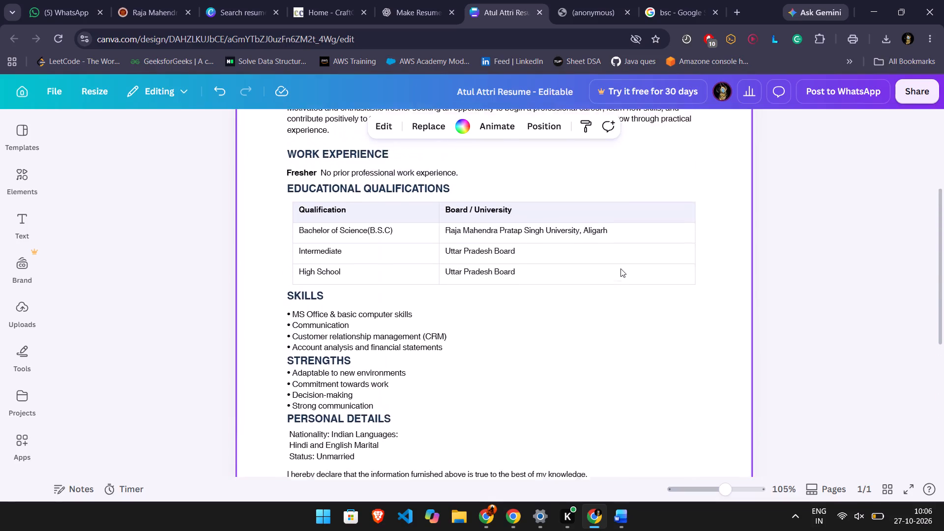
pyautogui.scroll(4, 620, 268)
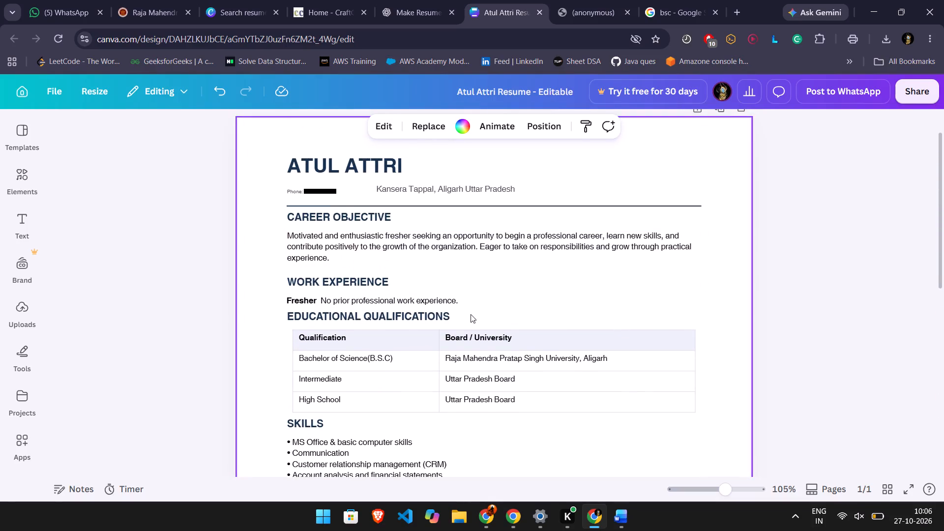
pyautogui.click(451, 322)
pyautogui.click(433, 298)
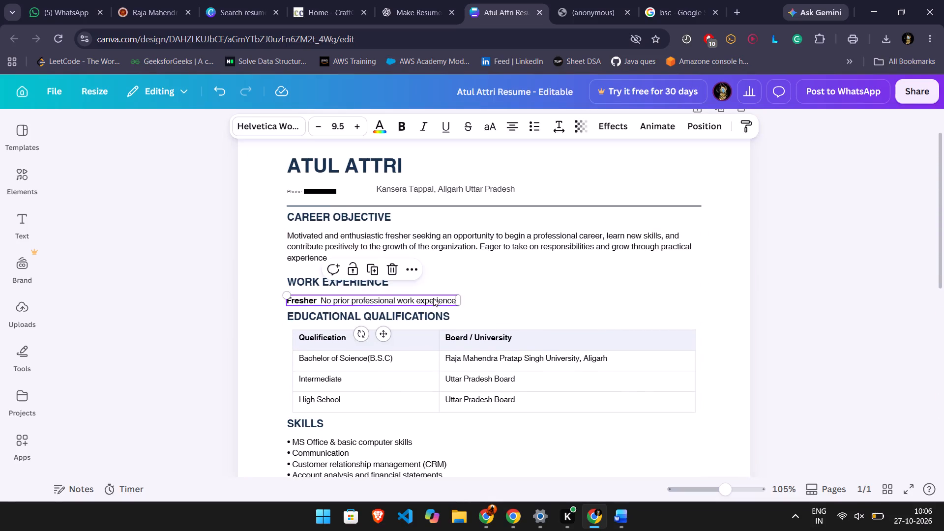
pyautogui.click(442, 320)
pyautogui.click(443, 317)
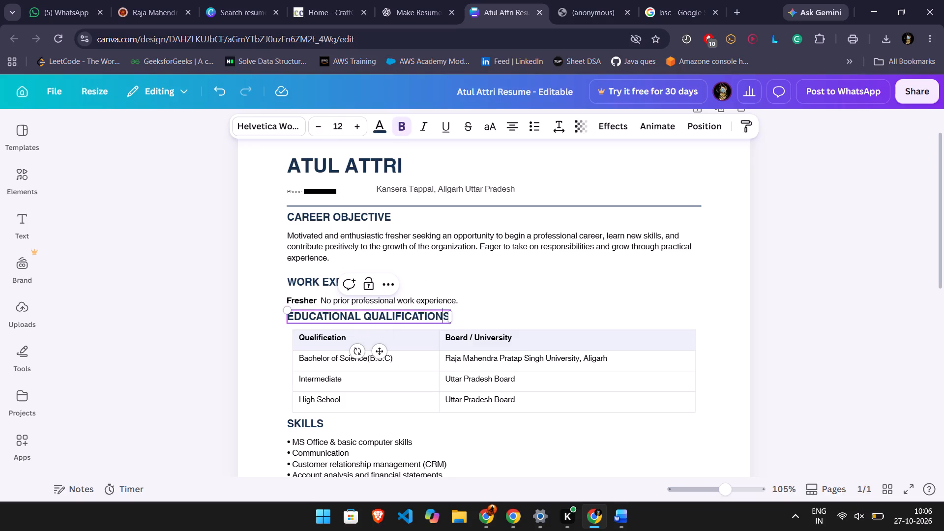
pyautogui.press('Right')
pyautogui.hotkey('shift', 'Return')
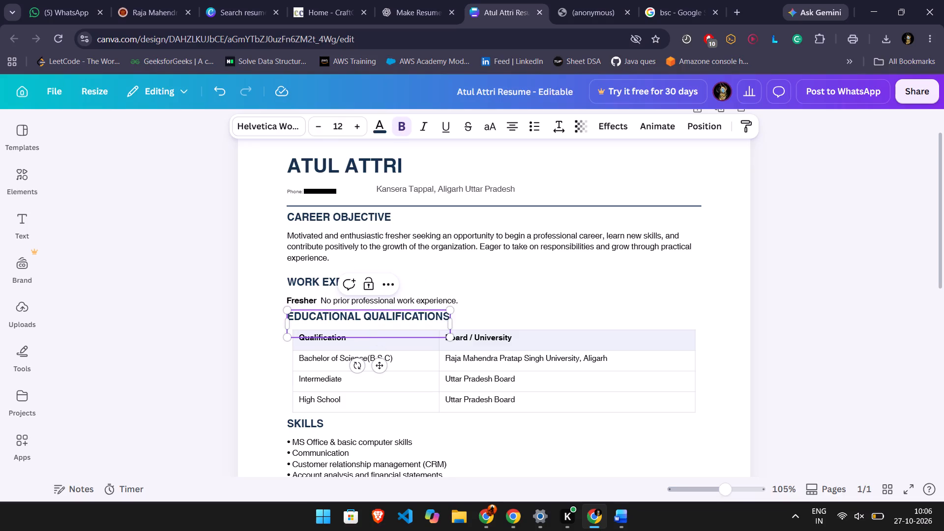
pyautogui.click(423, 390)
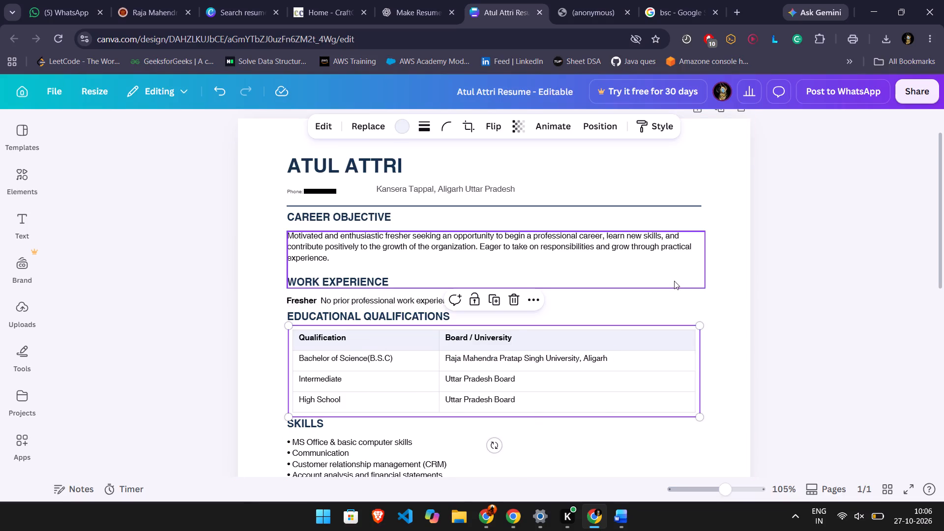
# Download the finished resume design as a PDF with the Digital preset and no compression.
pyautogui.click(795, 269)
pyautogui.scroll(-2, 795, 269)
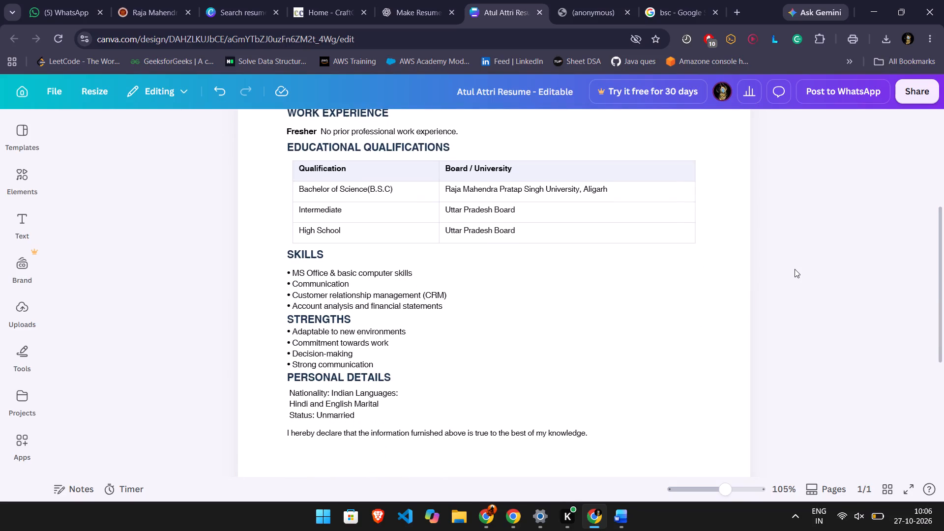
pyautogui.click(913, 92)
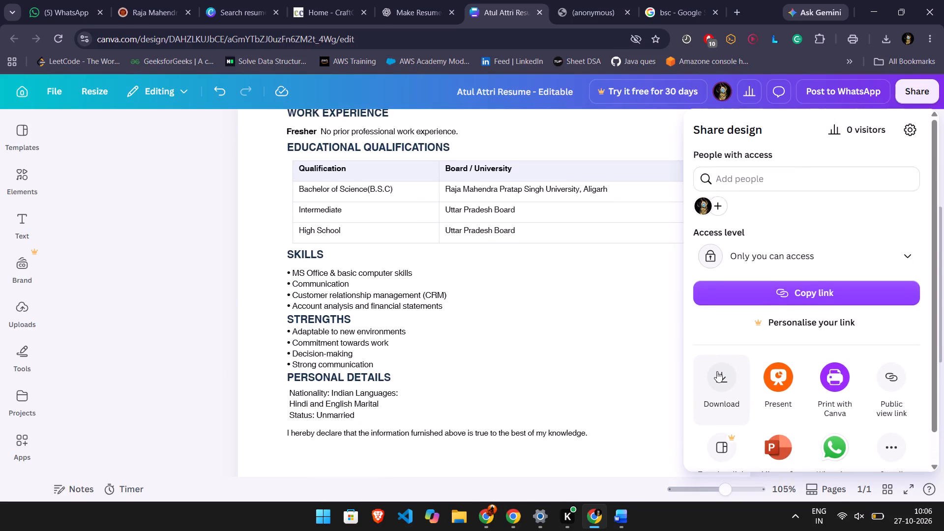
pyautogui.click(717, 371)
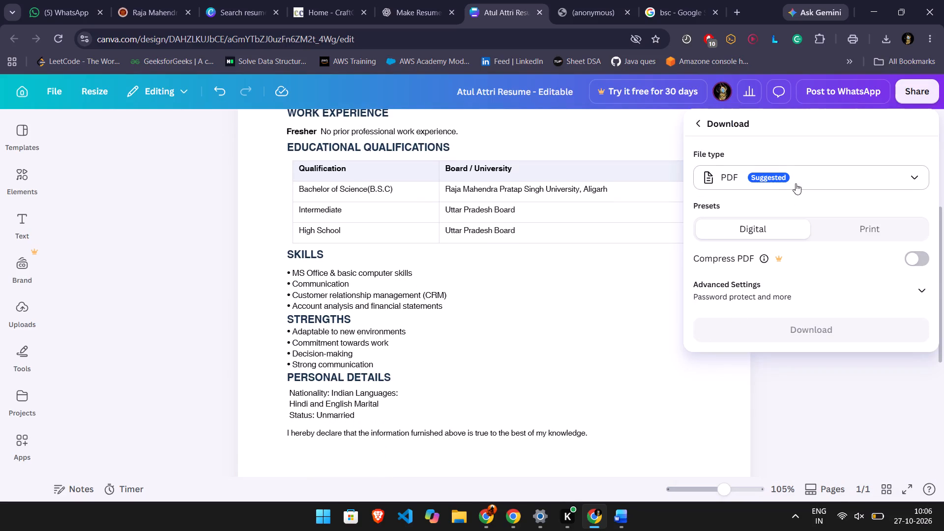
pyautogui.click(817, 180)
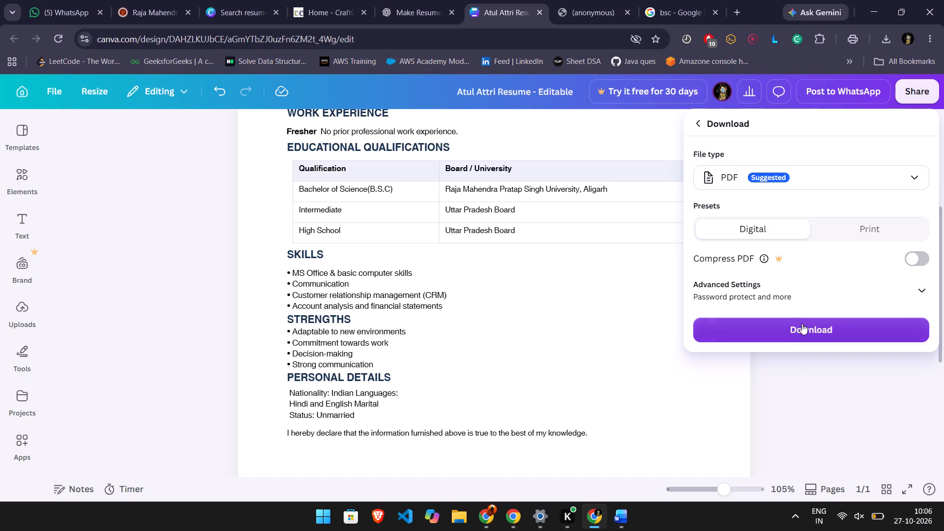
pyautogui.click(804, 324)
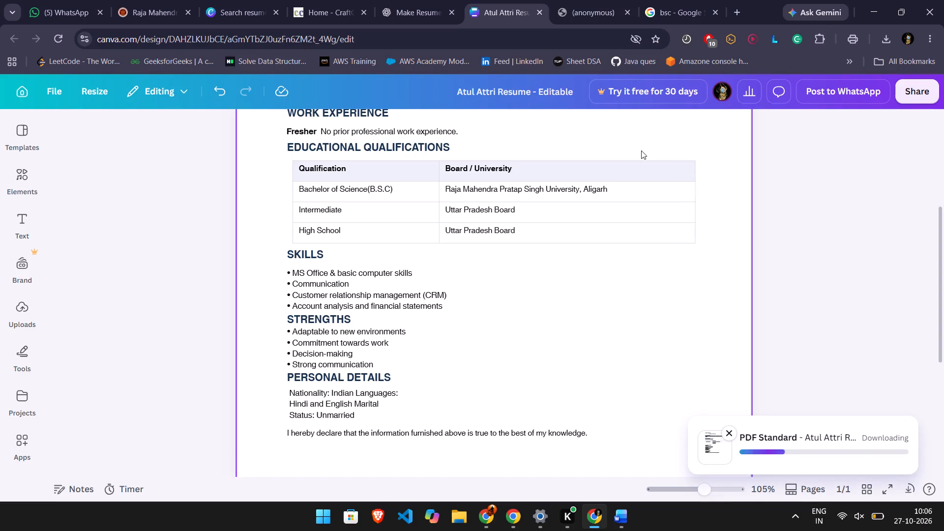
pyautogui.scroll(4, 641, 150)
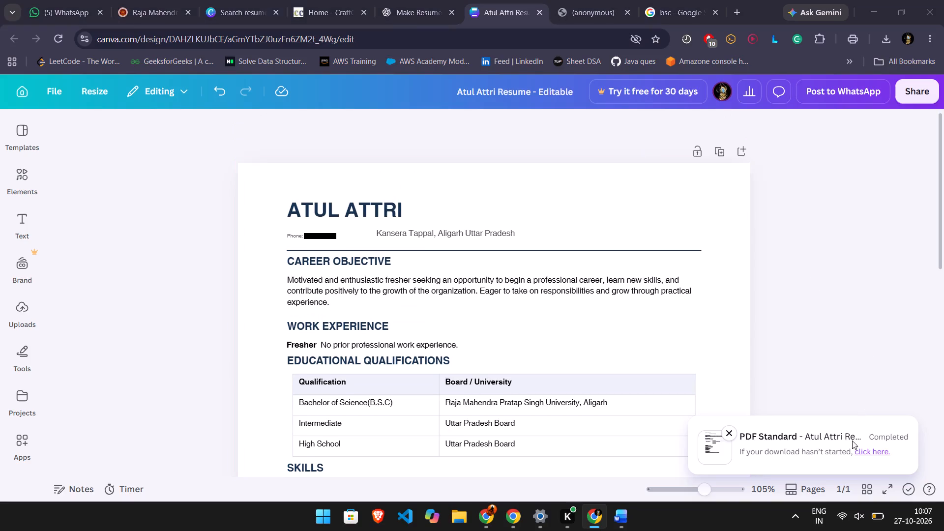
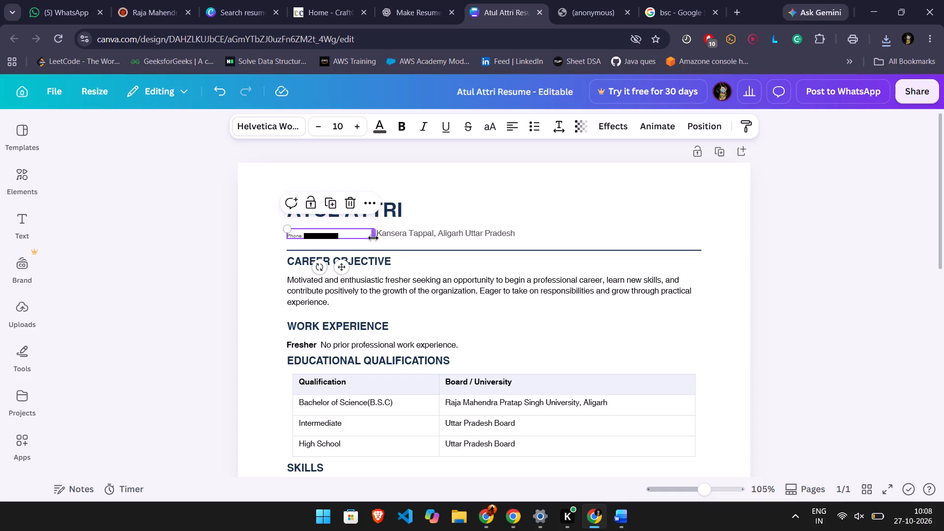
# Enlarge the phone text box under the resume name to a font size of about 14.1.
pyautogui.moveTo(372, 239); pyautogui.dragTo(374, 244)
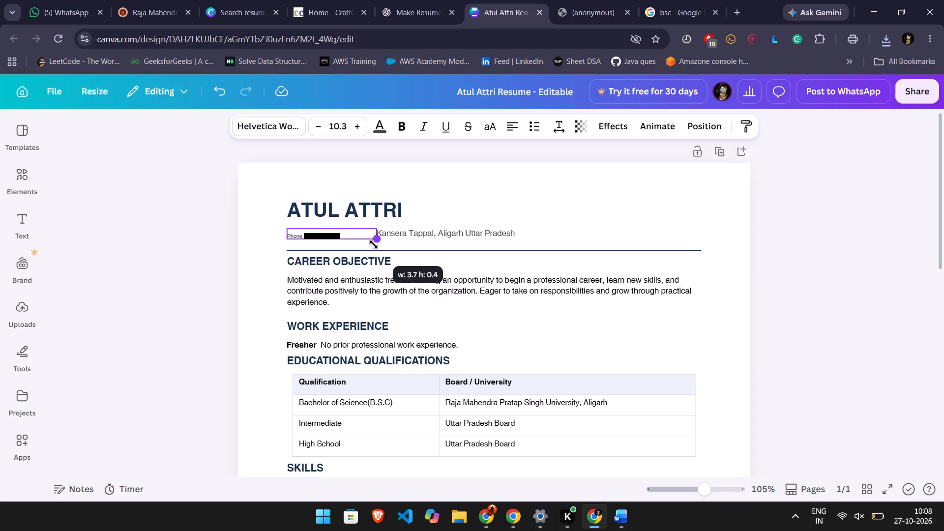
pyautogui.moveTo(374, 244); pyautogui.dragTo(449, 301)
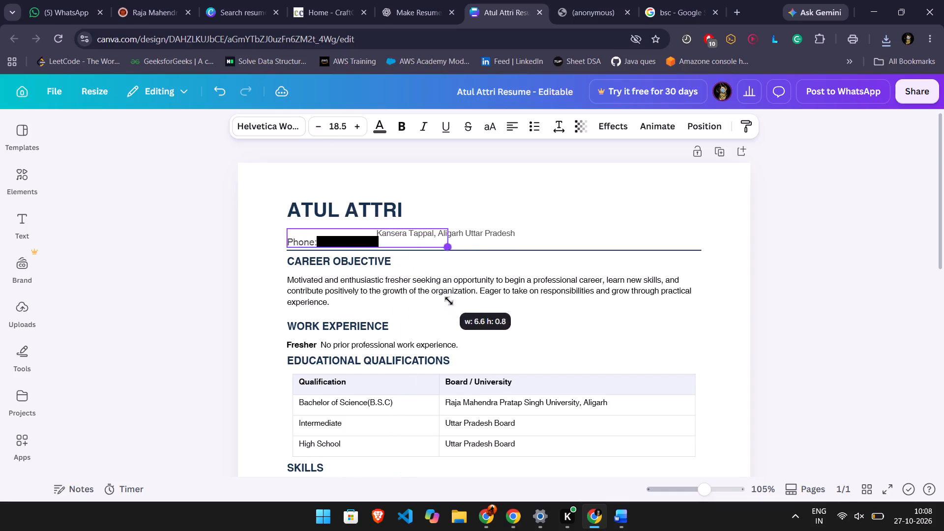
pyautogui.moveTo(449, 301); pyautogui.dragTo(379, 283)
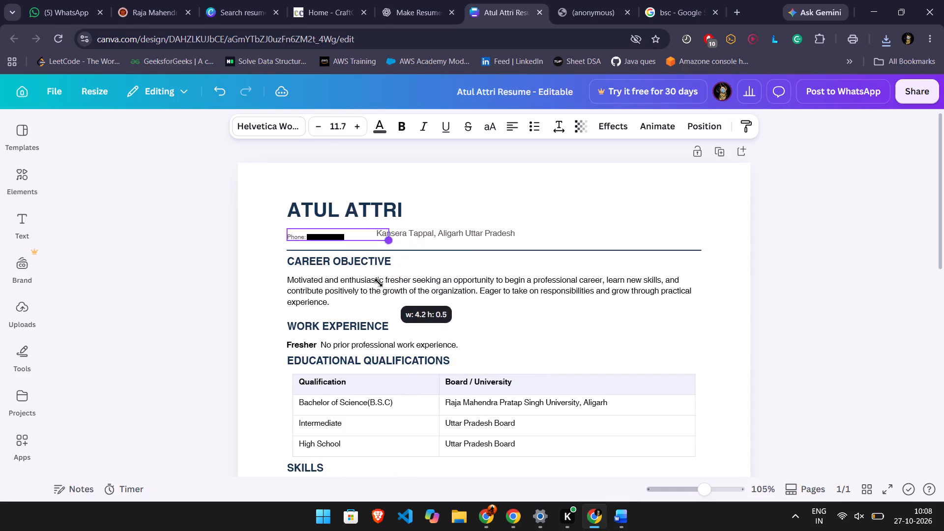
pyautogui.moveTo(379, 283); pyautogui.dragTo(378, 276)
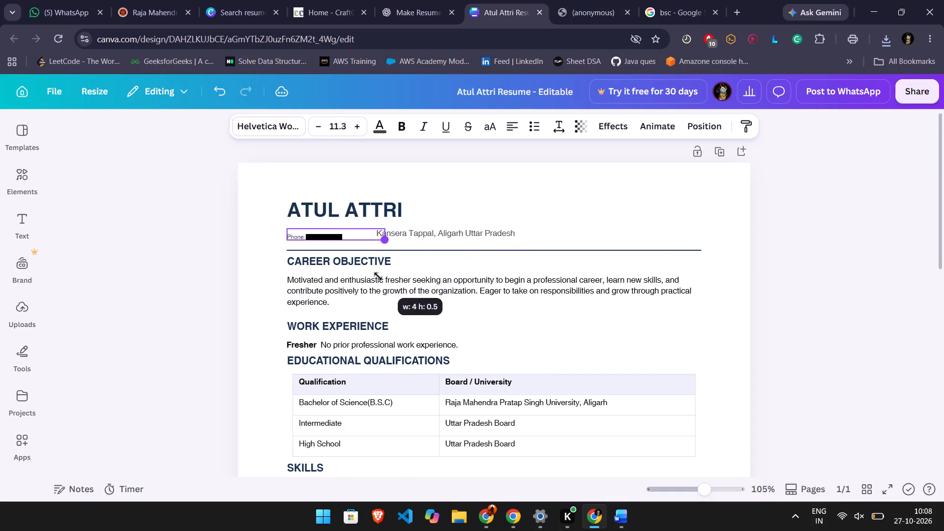
pyautogui.moveTo(378, 276); pyautogui.dragTo(398, 275)
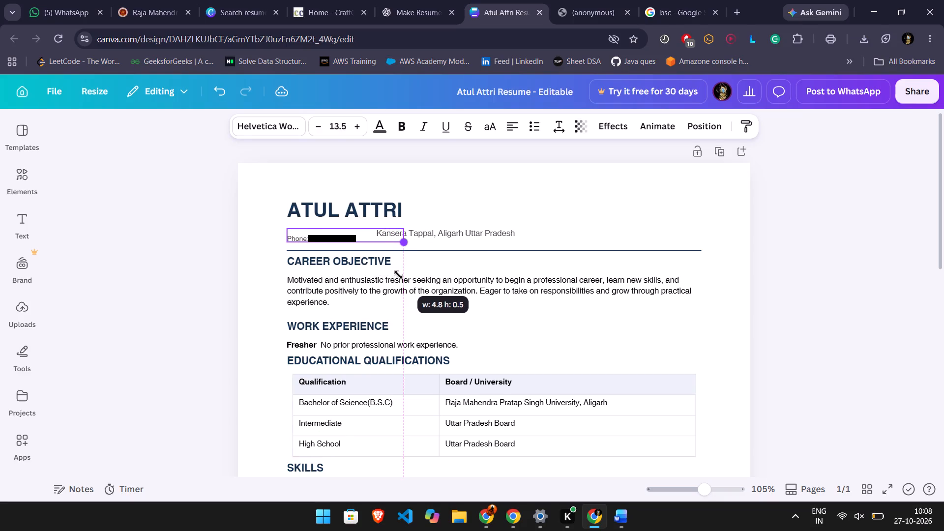
pyautogui.moveTo(398, 275); pyautogui.dragTo(404, 281)
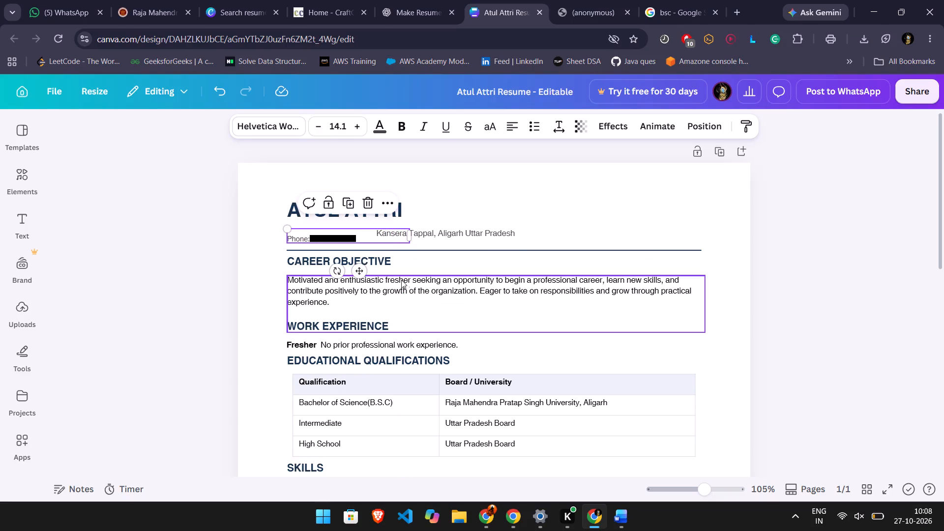
# Delete two characters at the end of the phone line.
pyautogui.click(366, 236)
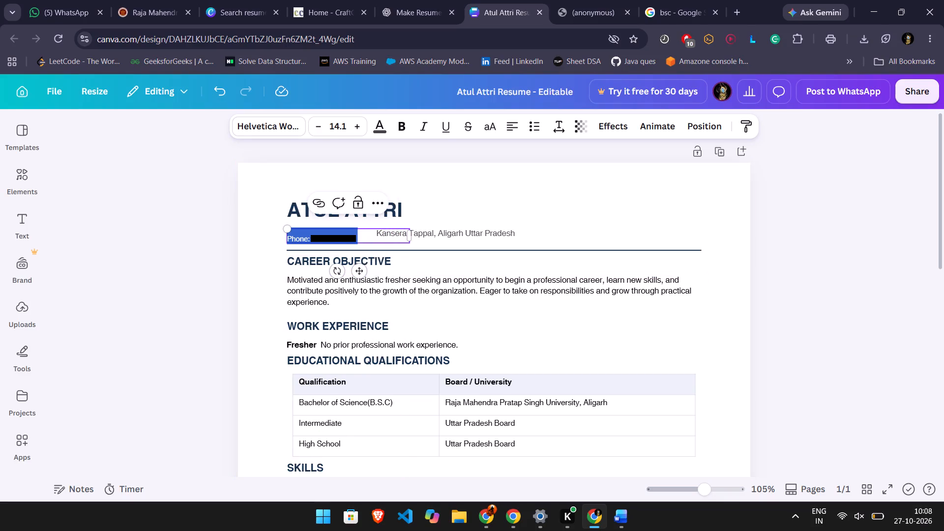
pyautogui.click(366, 236)
pyautogui.press('BackSpace')
pyautogui.press('BackSpace')
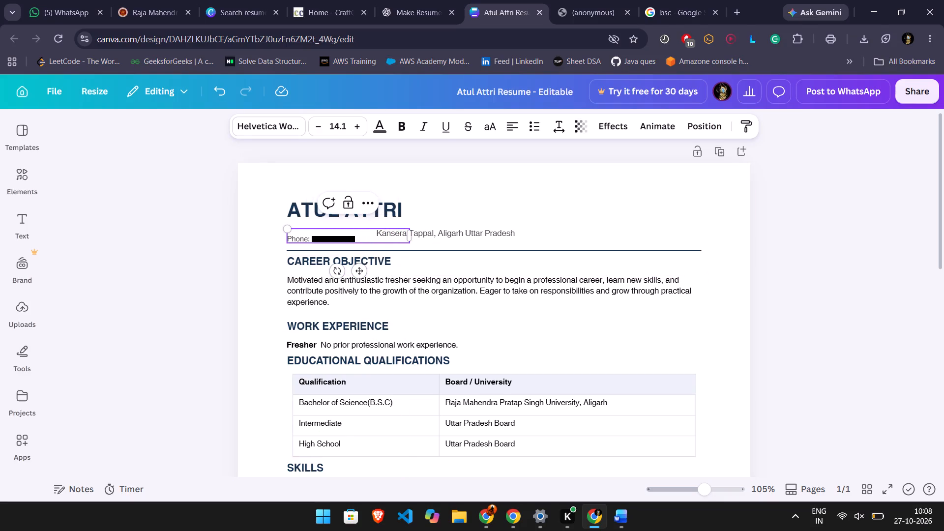
# Lower the phone and address lines to just above the header divider, shifting the address farther right of the phone number.
pyautogui.click(433, 231)
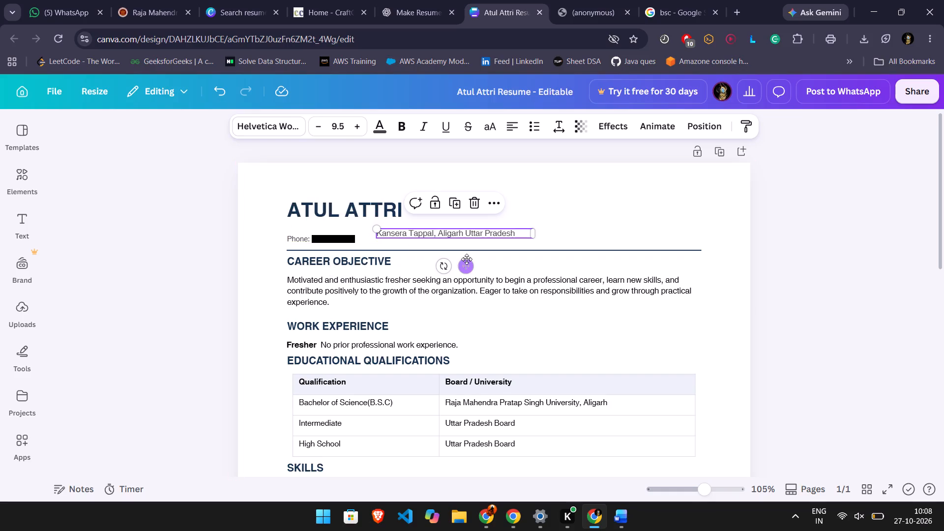
pyautogui.moveTo(468, 266); pyautogui.dragTo(479, 272)
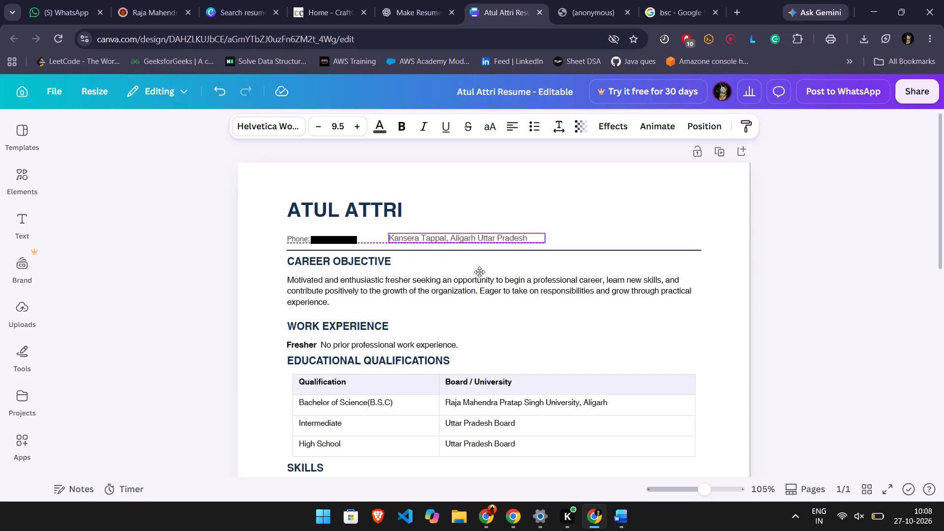
pyautogui.moveTo(479, 272); pyautogui.dragTo(478, 273)
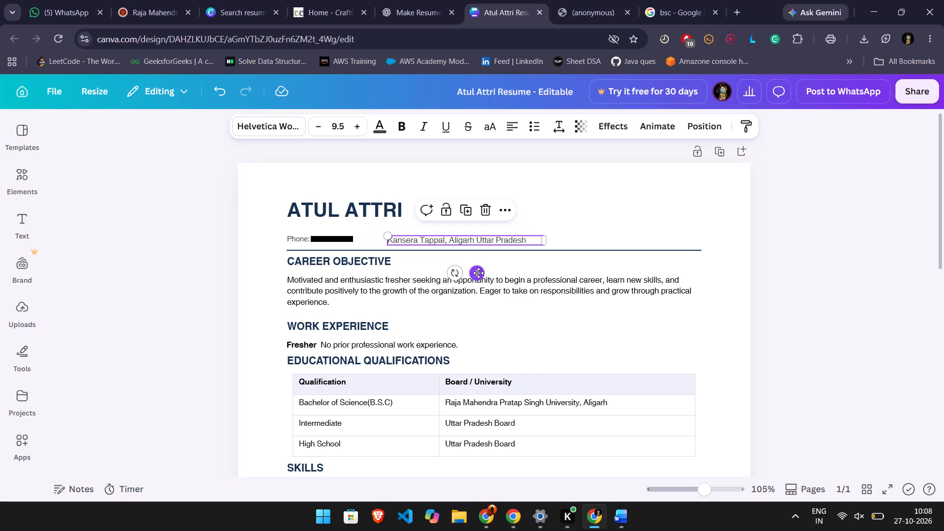
pyautogui.click(318, 230)
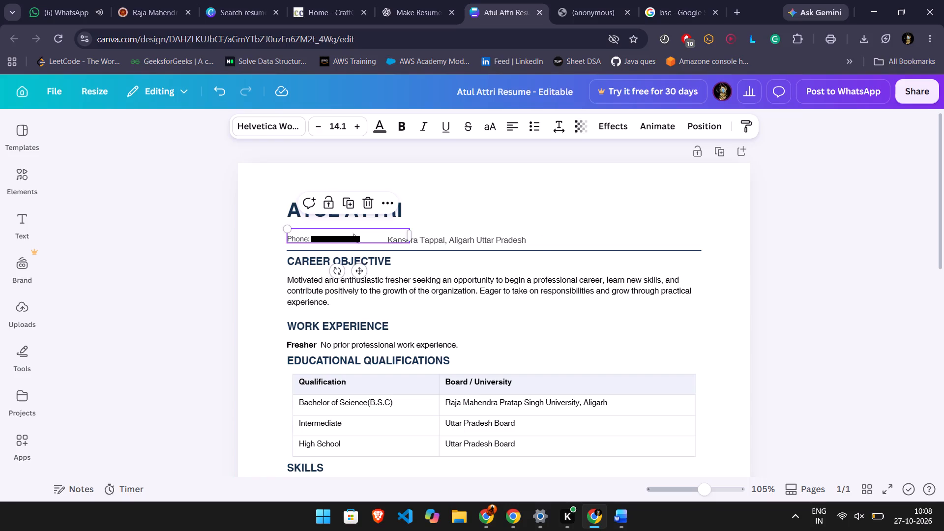
pyautogui.click(361, 271)
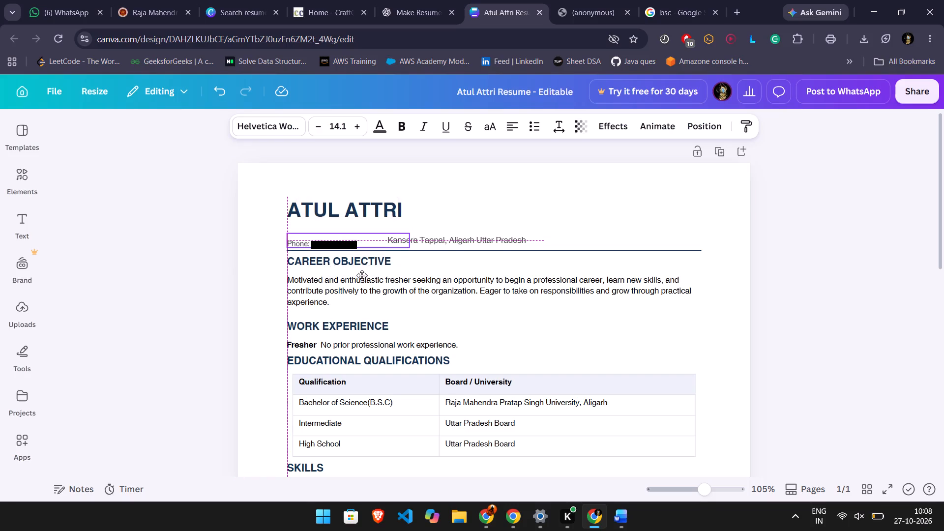
pyautogui.click(440, 238)
pyautogui.click(475, 272)
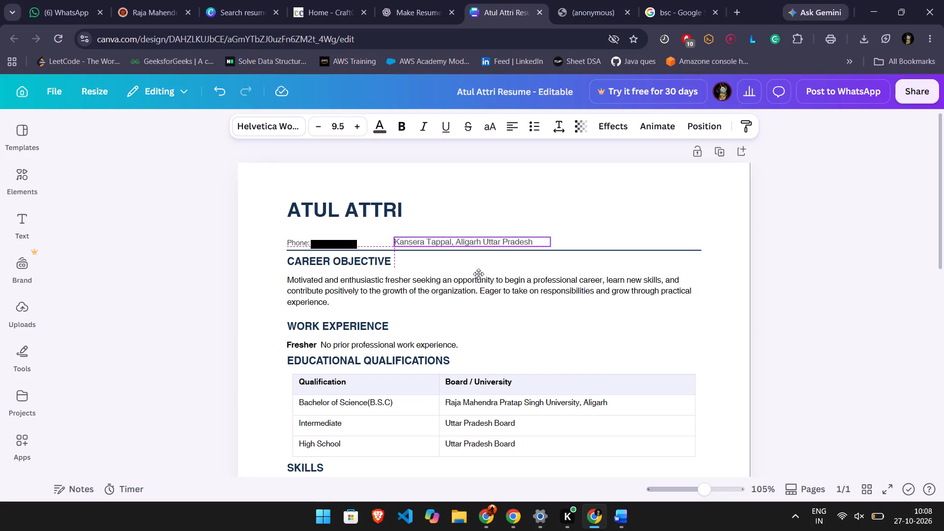
pyautogui.click(404, 239)
pyautogui.click(360, 229)
pyautogui.click(487, 222)
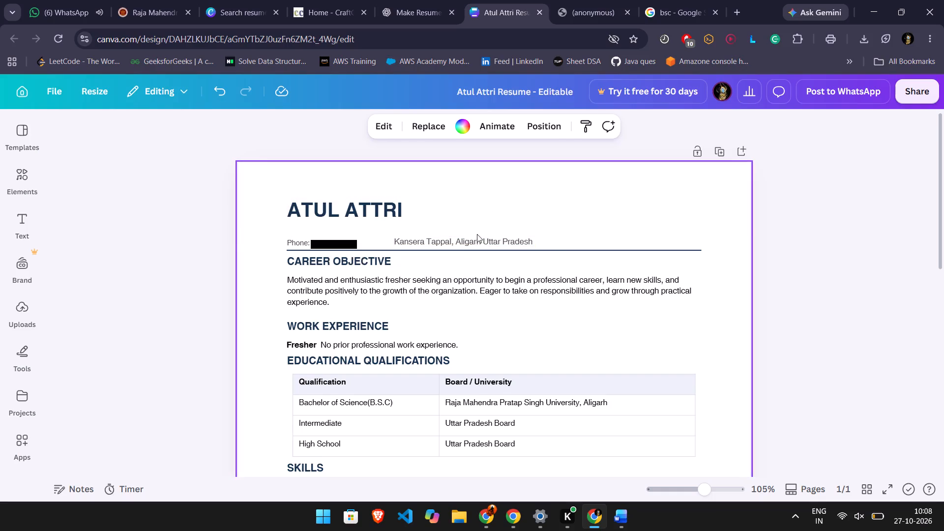
# Set the phone line's font size to 17.
pyautogui.click(341, 239)
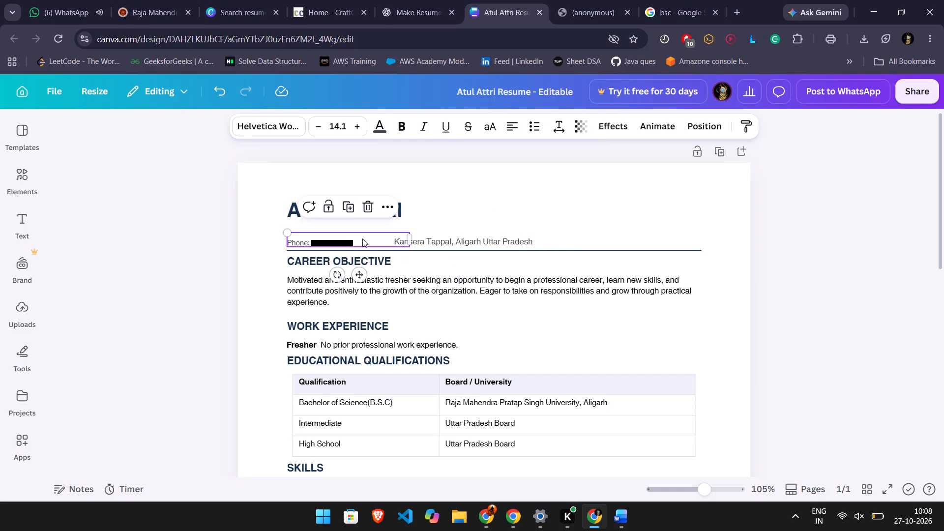
pyautogui.click(340, 130)
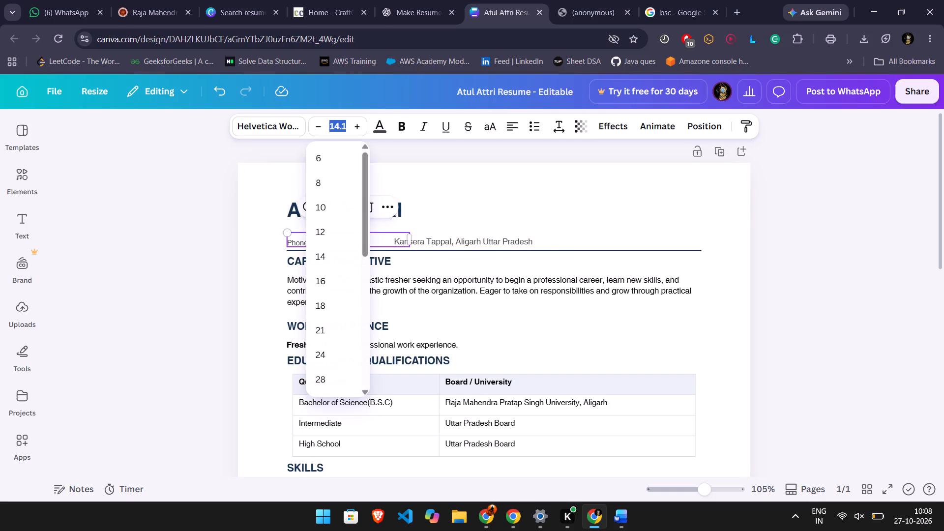
pyautogui.write('17')
pyautogui.press('Return')
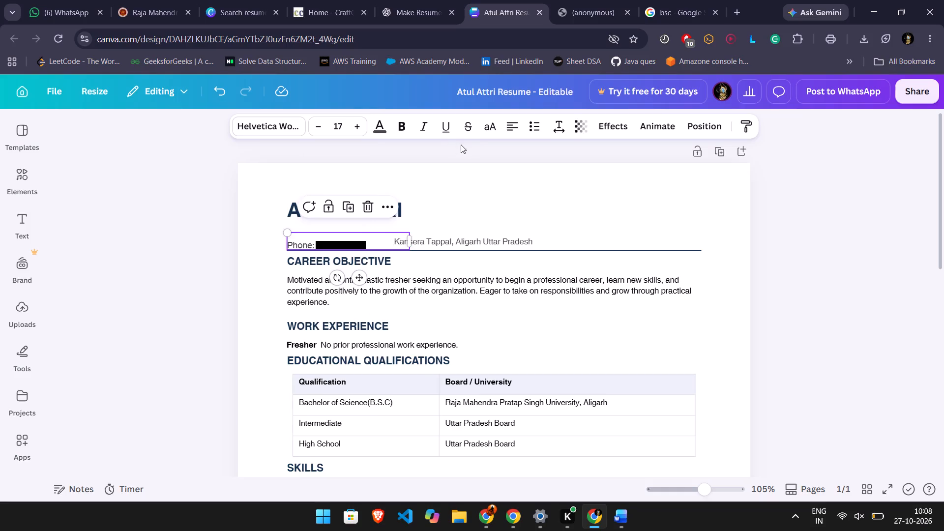
pyautogui.click(474, 214)
# Change the address line's text colour to black.
pyautogui.click(420, 244)
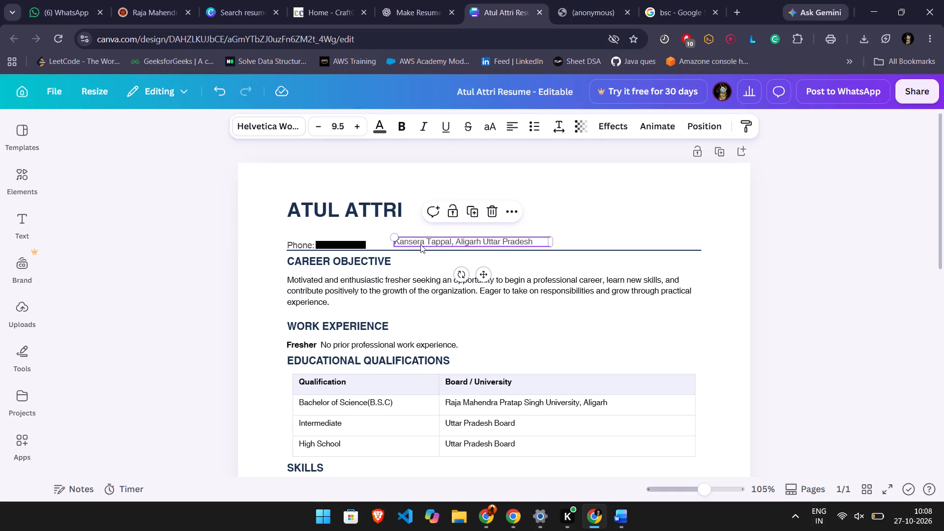
pyautogui.click(380, 130)
pyautogui.doubleClick(101, 296)
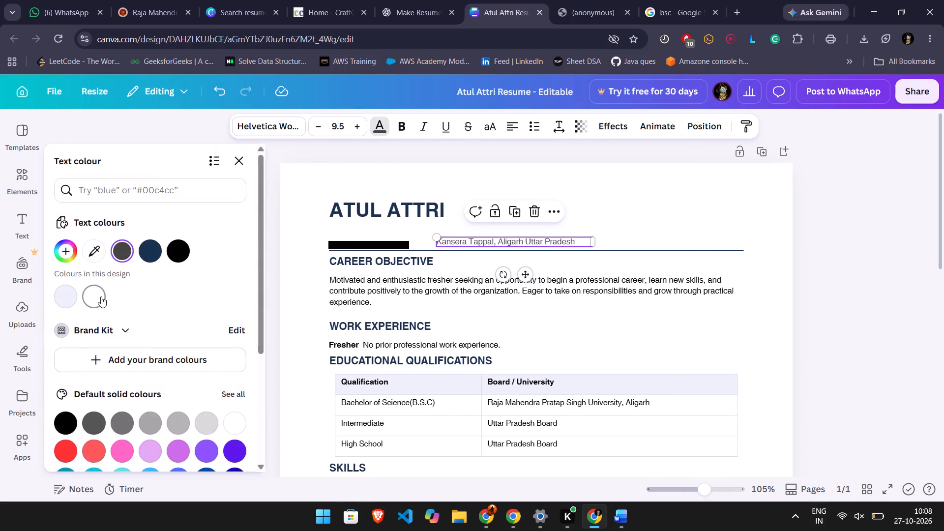
pyautogui.click(66, 298)
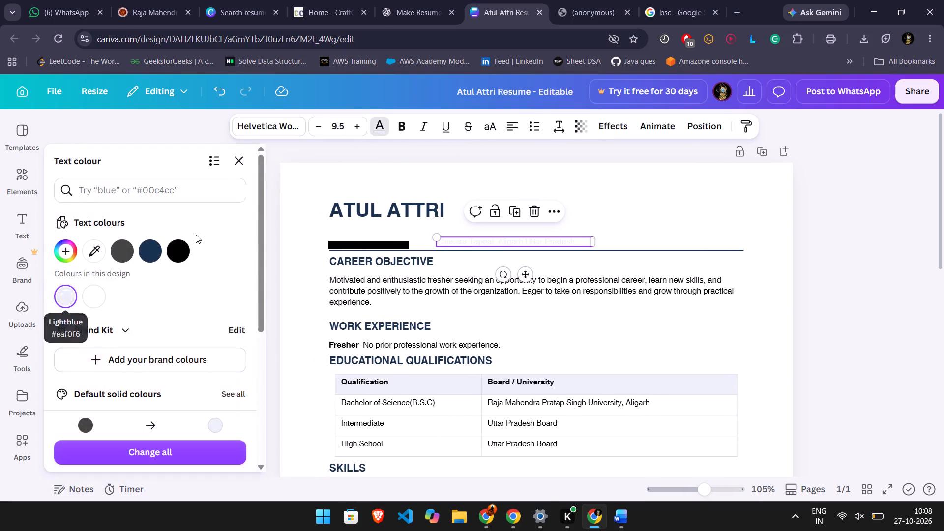
pyautogui.click(175, 252)
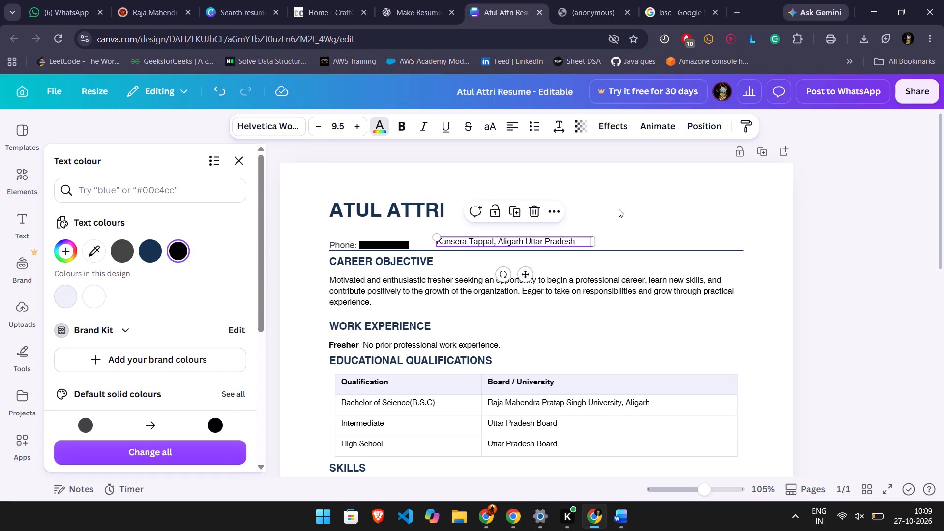
pyautogui.click(649, 202)
# Set the address line's font size to 10.
pyautogui.click(424, 242)
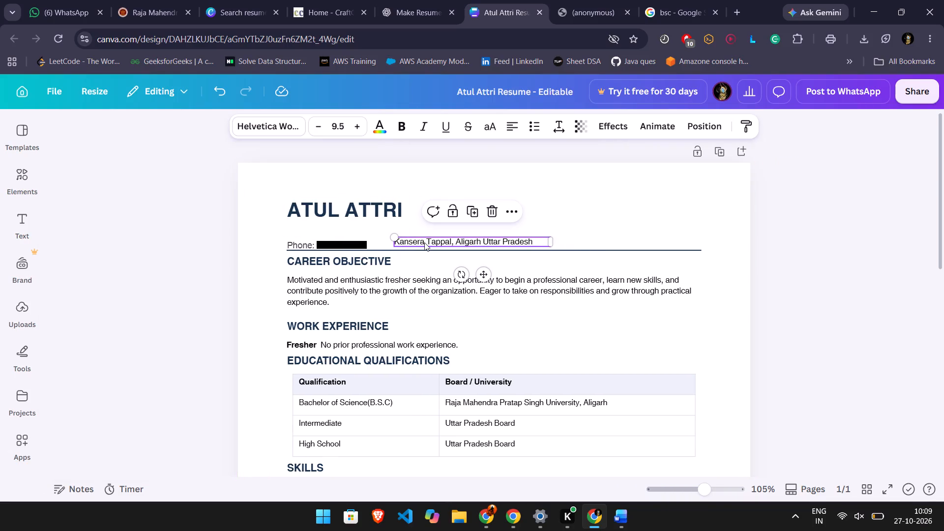
pyautogui.click(340, 132)
pyautogui.write('10')
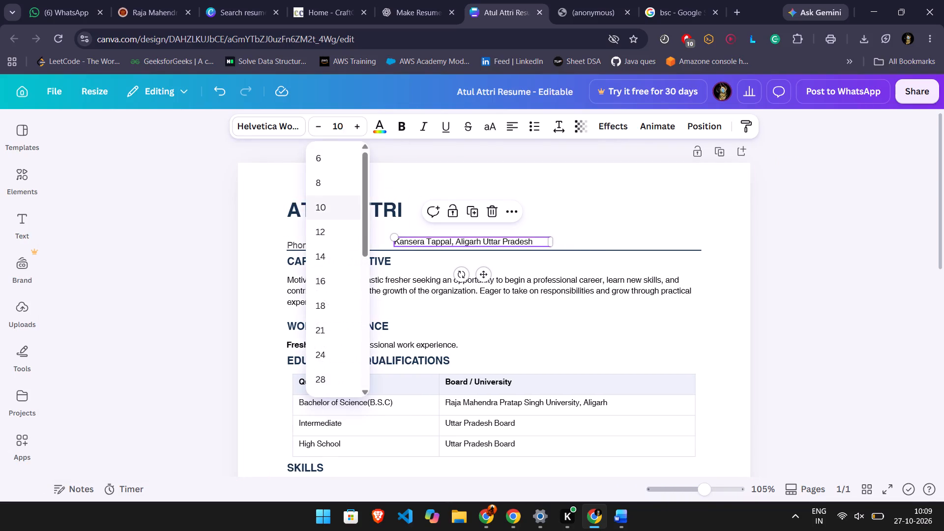
pyautogui.press('Return')
# Change the phone line's text colour to black to match the address.
pyautogui.click(322, 246)
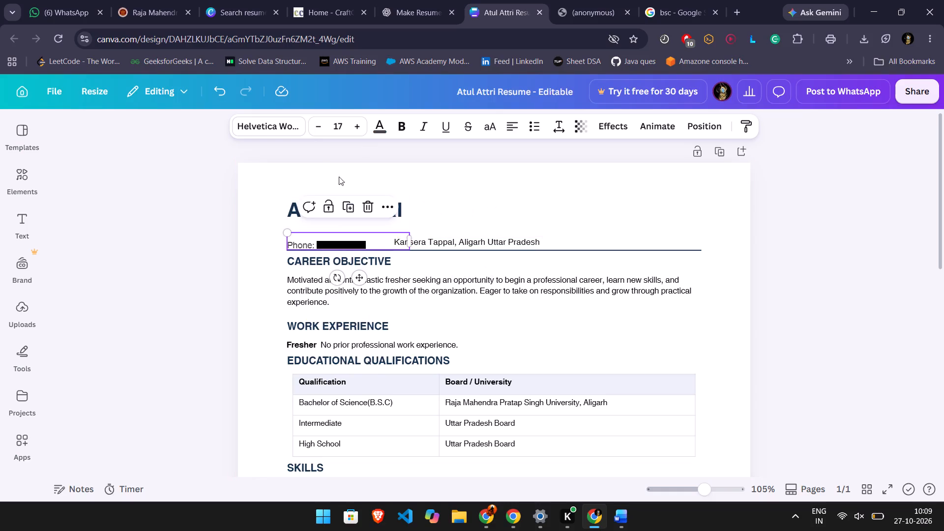
pyautogui.click(376, 133)
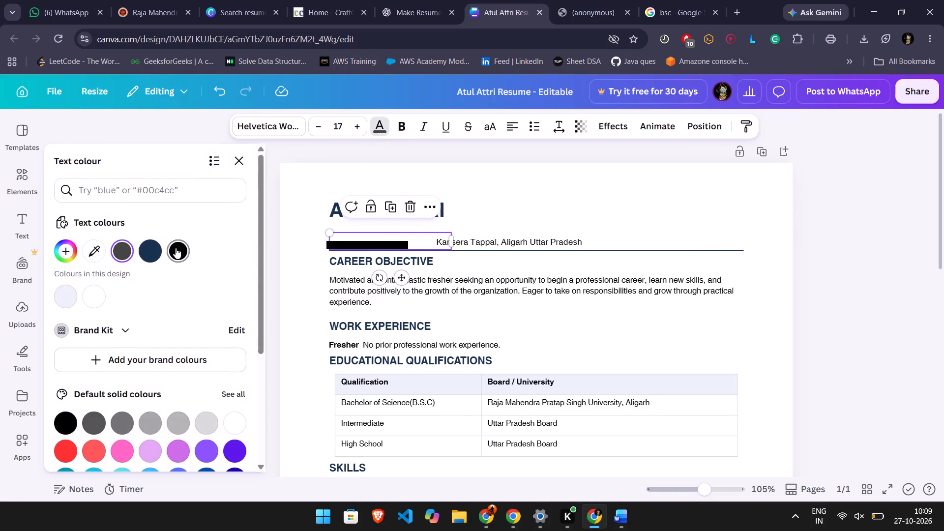
pyautogui.click(176, 248)
pyautogui.click(574, 173)
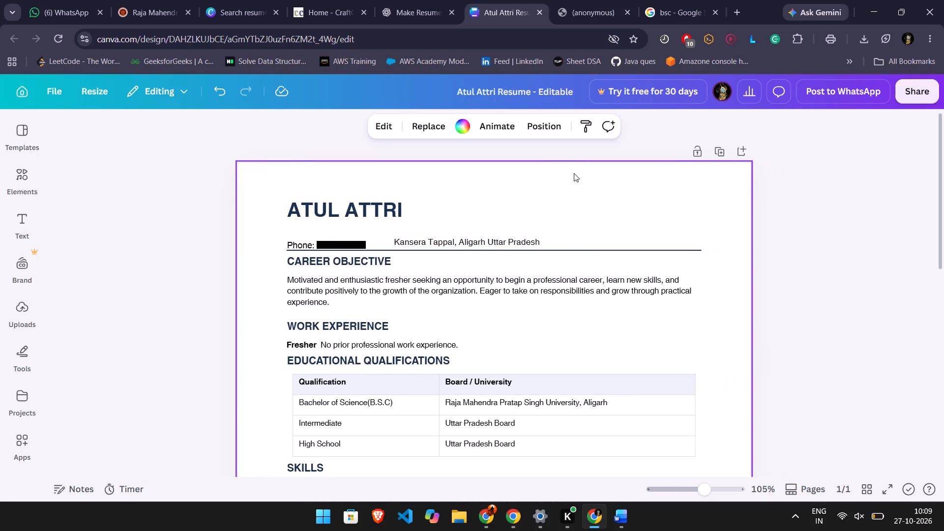
# Reapply the default solid black to the address text and compare it with the phone line's colour.
pyautogui.click(486, 240)
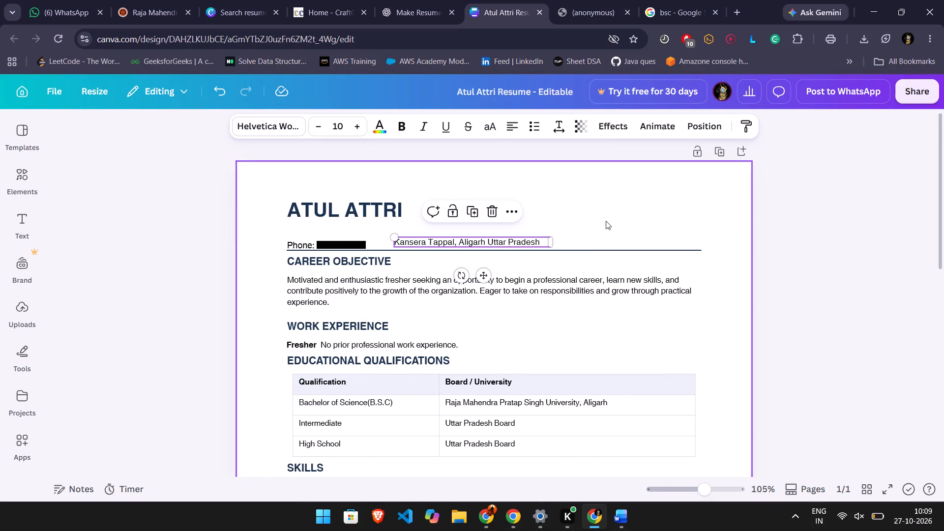
pyautogui.click(608, 219)
pyautogui.click(509, 245)
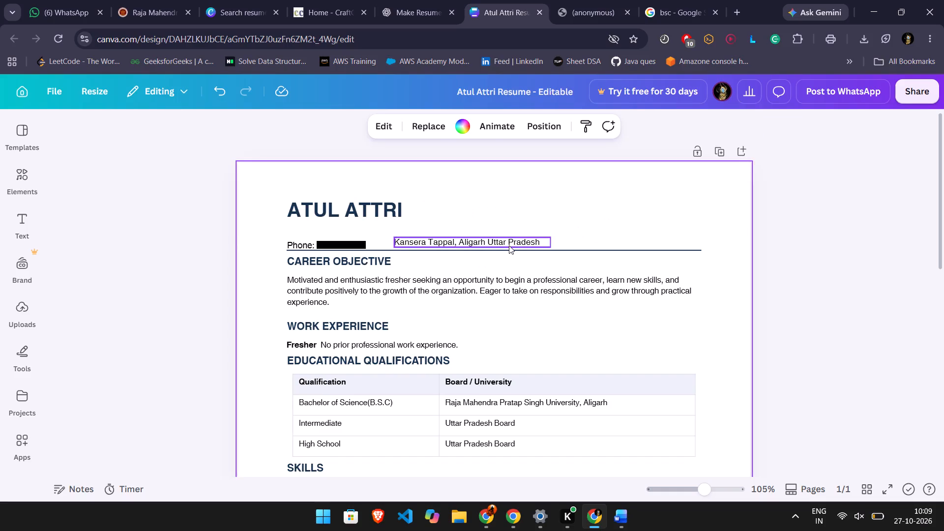
pyautogui.click(382, 136)
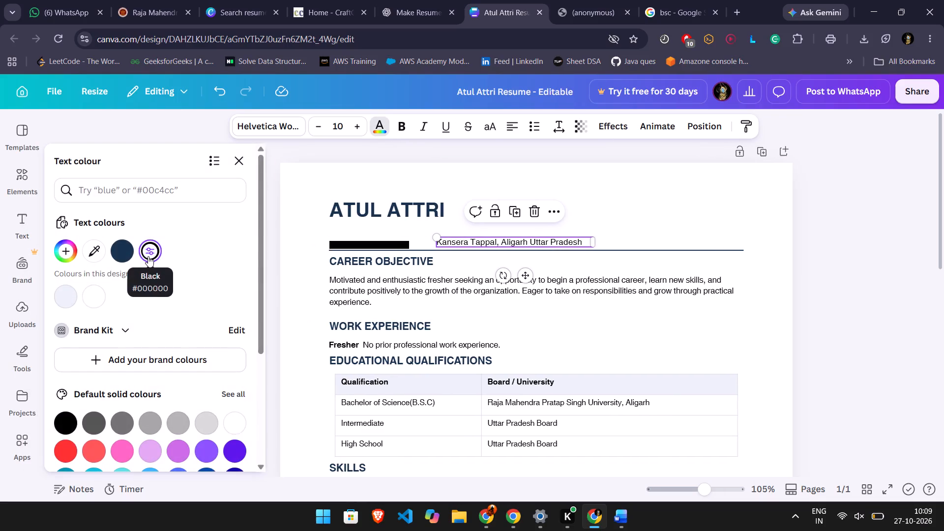
pyautogui.click(64, 417)
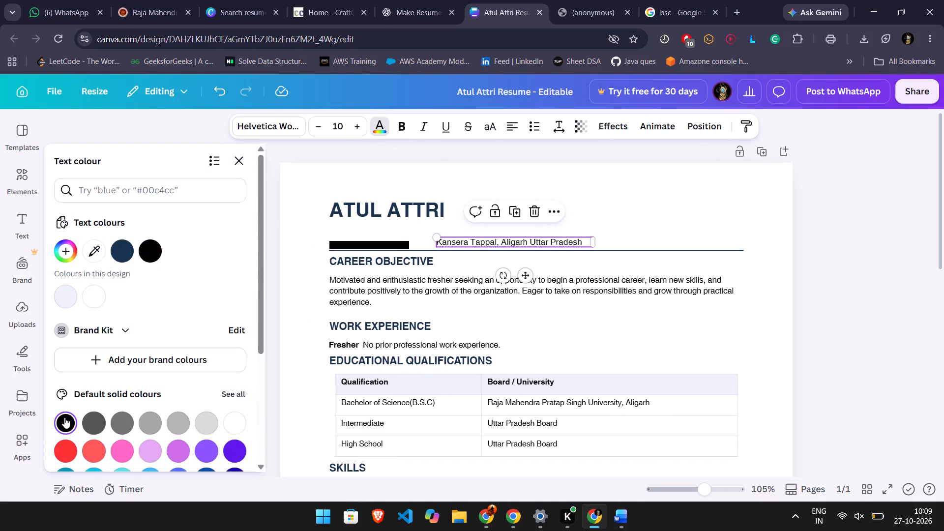
pyautogui.click(354, 242)
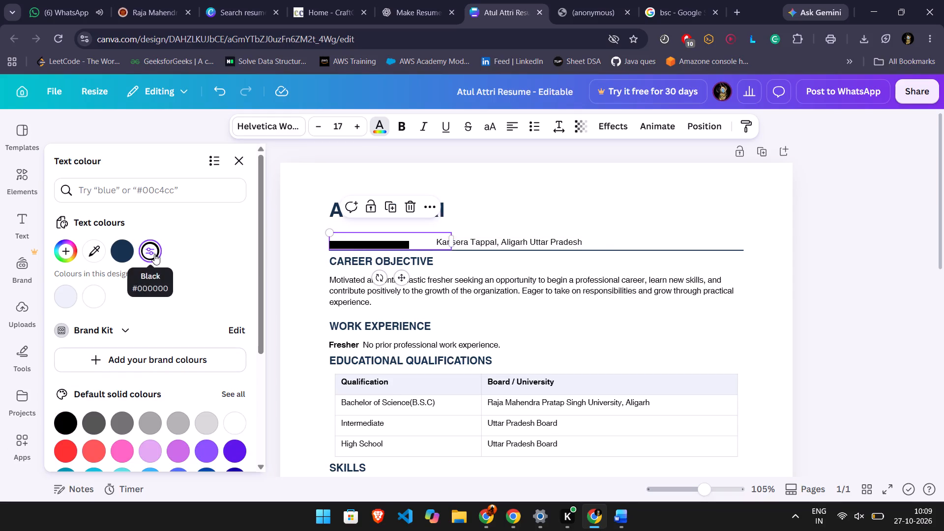
# Move the phone line slightly up so it sits level with the address line, just above the header rule.
pyautogui.click(495, 236)
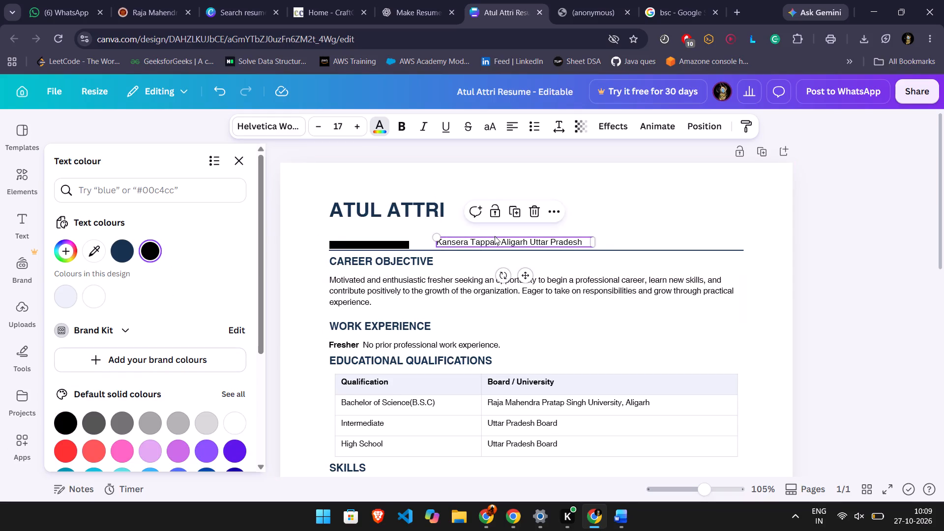
pyautogui.click(492, 238)
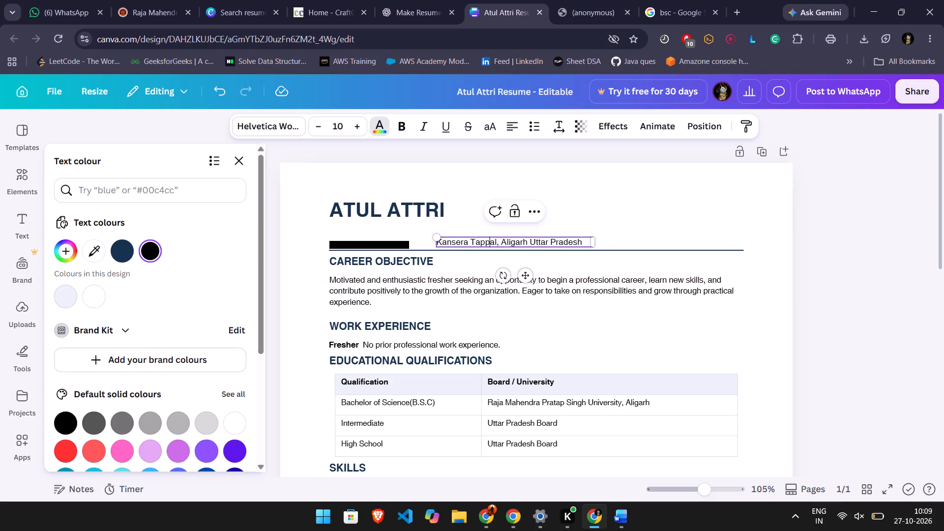
pyautogui.click(364, 241)
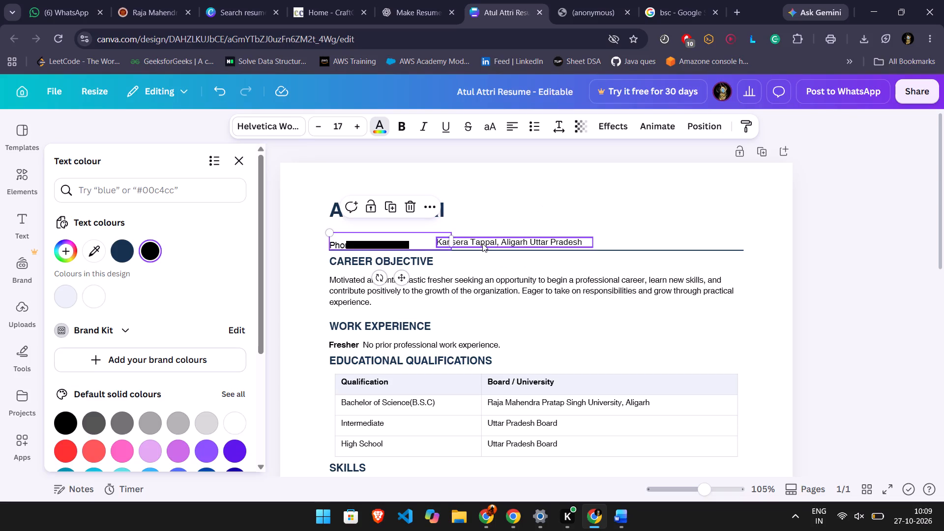
pyautogui.click(482, 243)
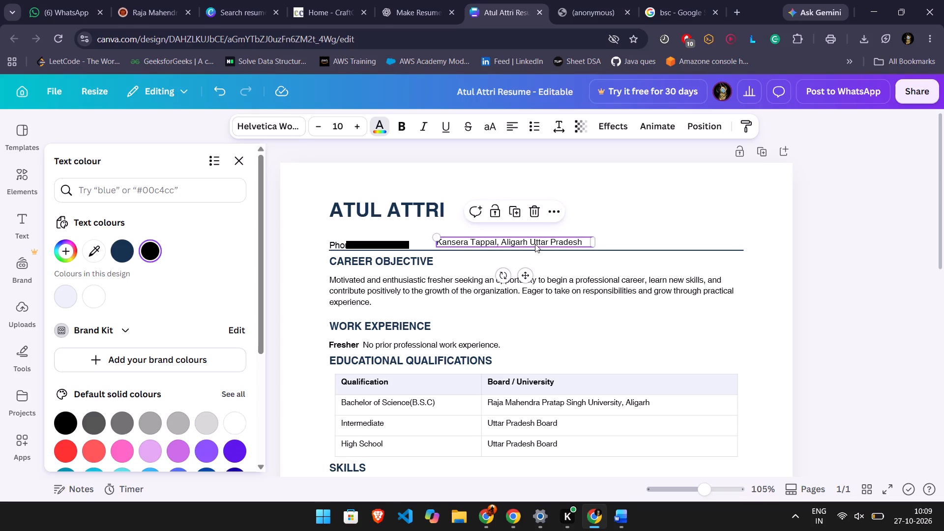
pyautogui.click(399, 238)
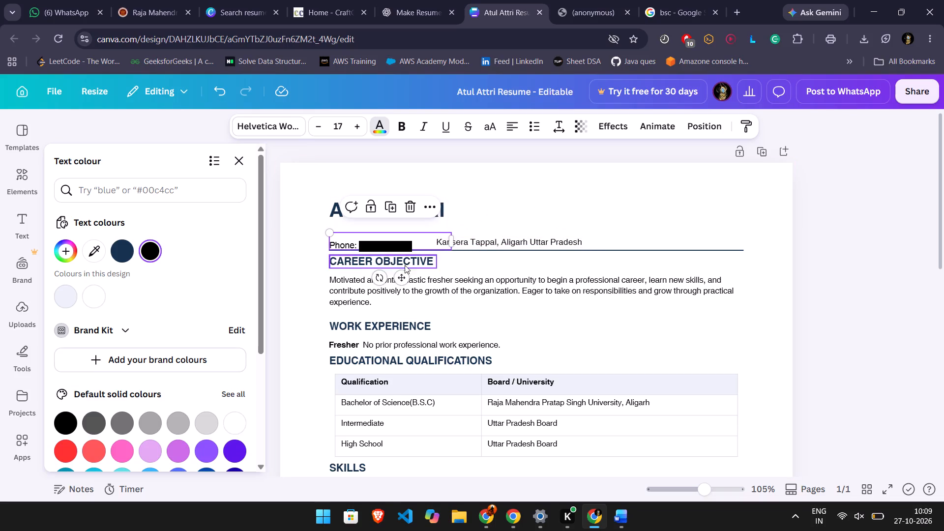
pyautogui.click(399, 279)
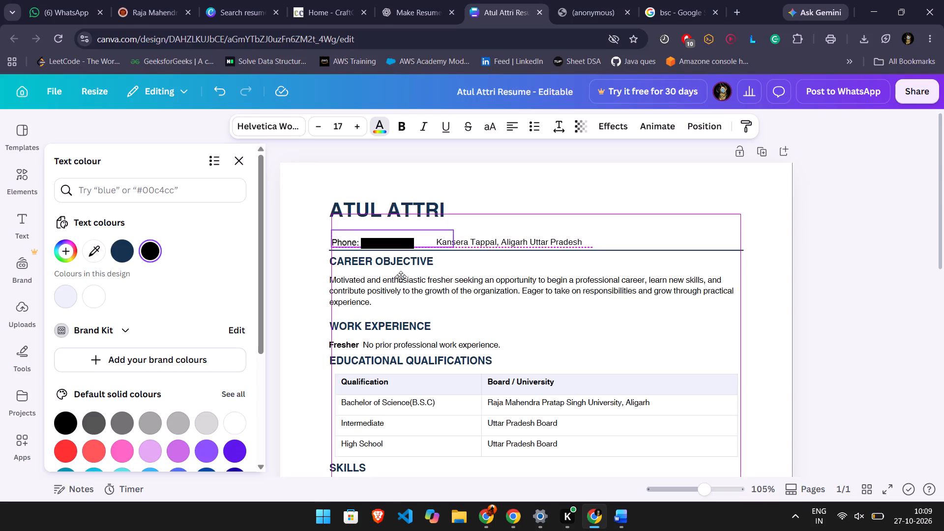
pyautogui.click(561, 212)
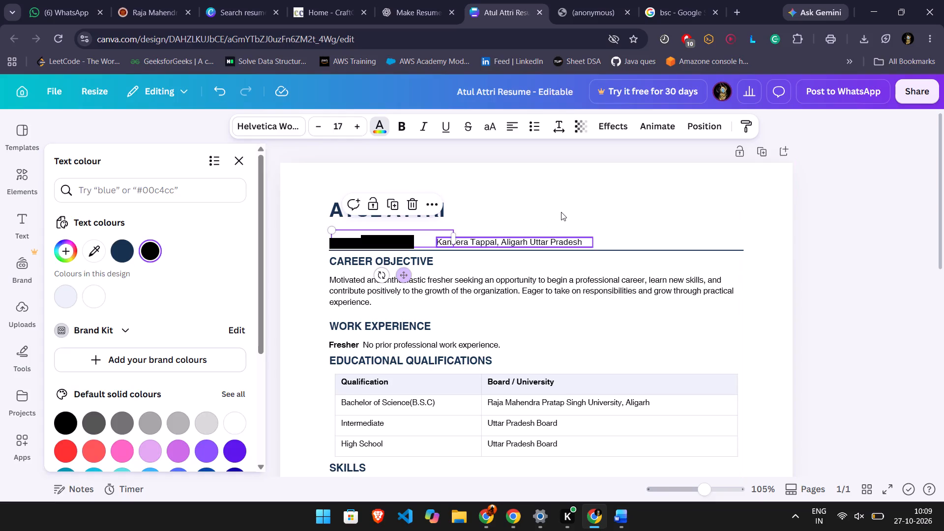
# Shift the address line sideways along the contact row, farther from the phone number, keeping its bottom edge aligned with the phone line.
pyautogui.click(458, 244)
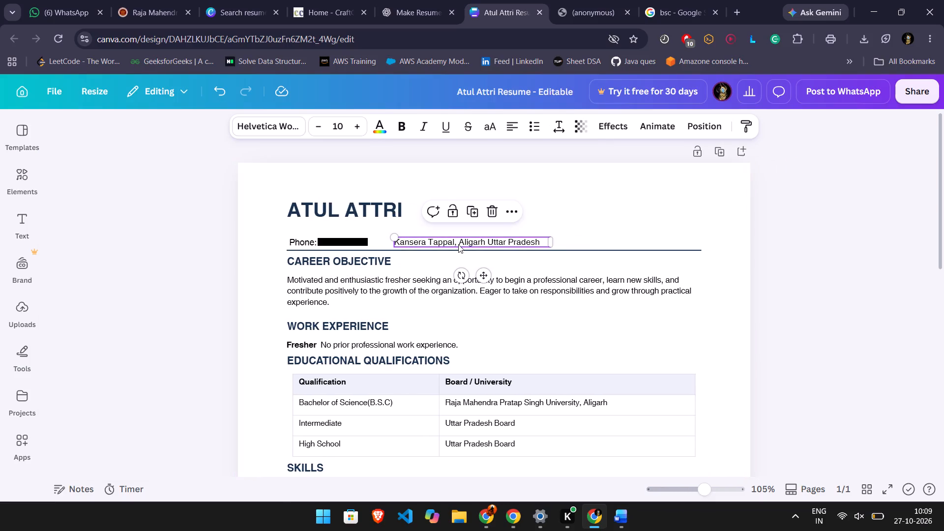
pyautogui.moveTo(482, 276); pyautogui.dragTo(486, 274)
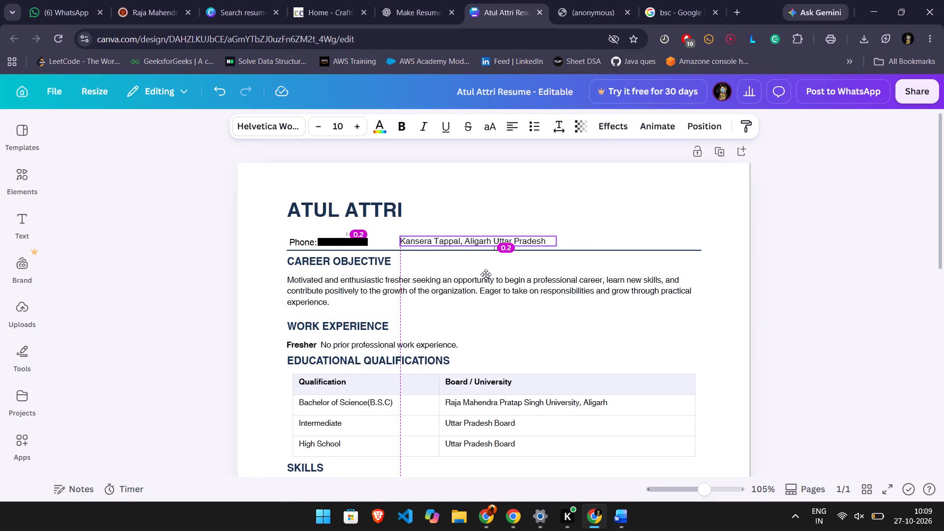
pyautogui.moveTo(486, 274); pyautogui.dragTo(473, 277)
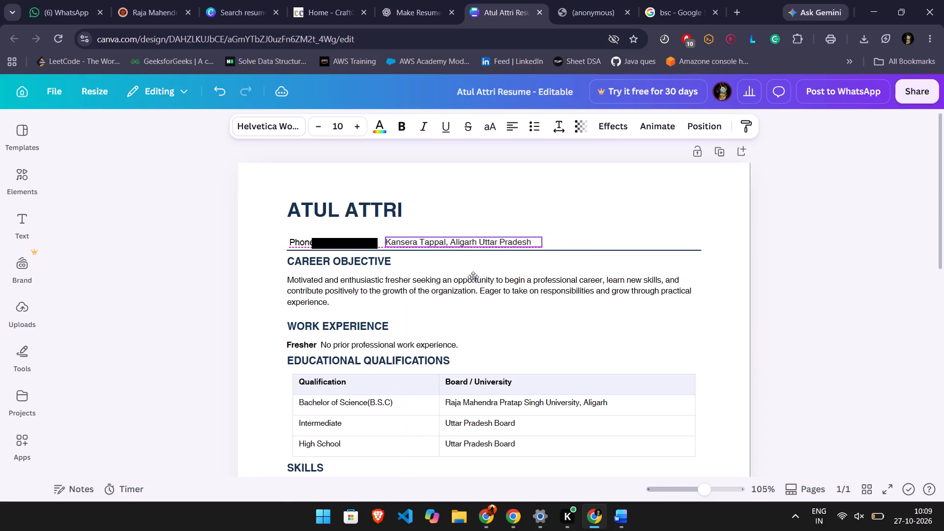
pyautogui.moveTo(473, 277); pyautogui.dragTo(482, 276)
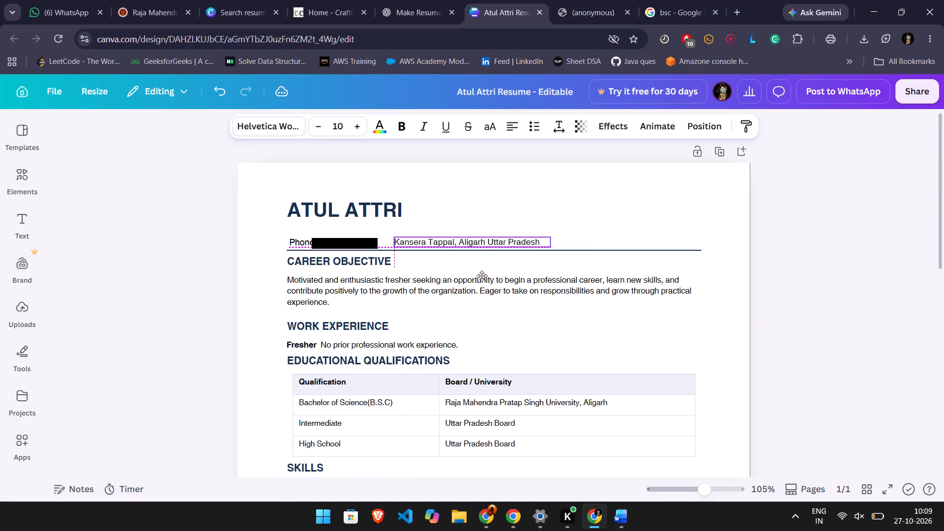
pyautogui.moveTo(482, 276); pyautogui.dragTo(487, 275)
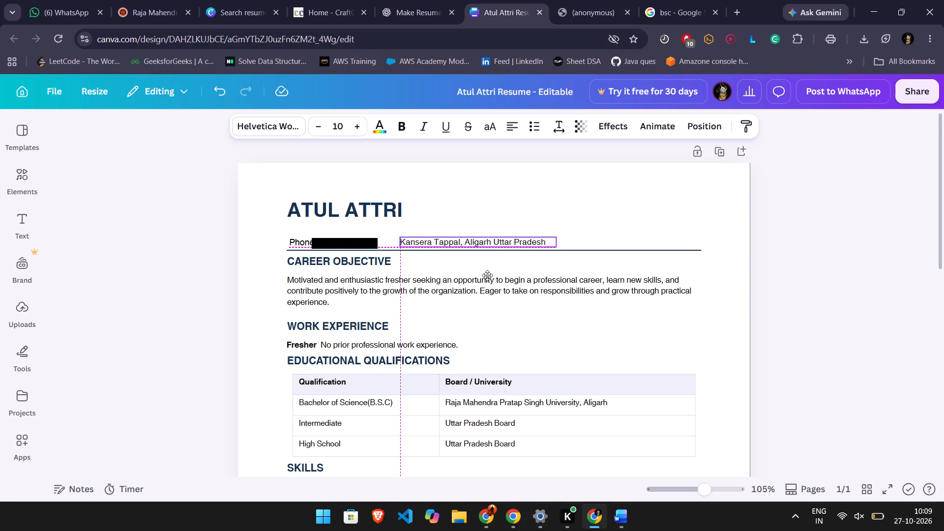
pyautogui.moveTo(487, 275); pyautogui.dragTo(511, 270)
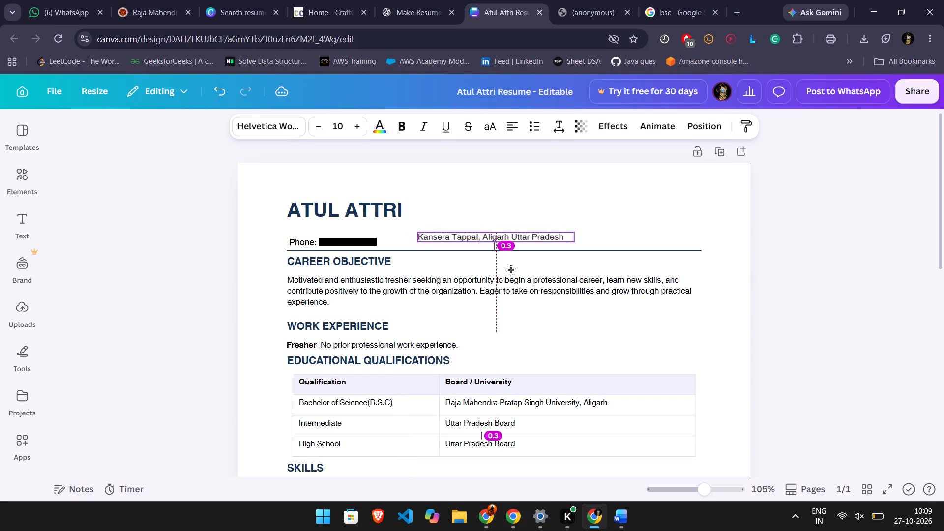
pyautogui.moveTo(511, 270); pyautogui.dragTo(534, 271)
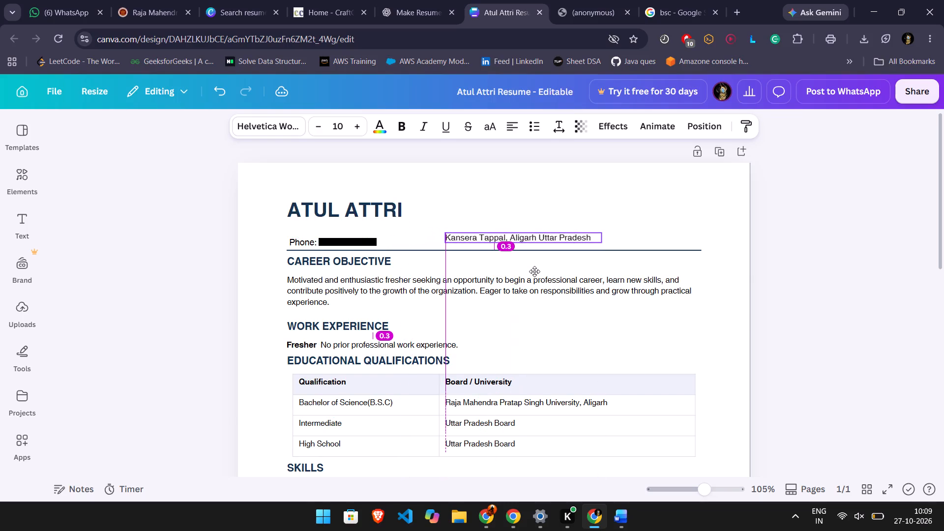
pyautogui.moveTo(534, 271); pyautogui.dragTo(560, 275)
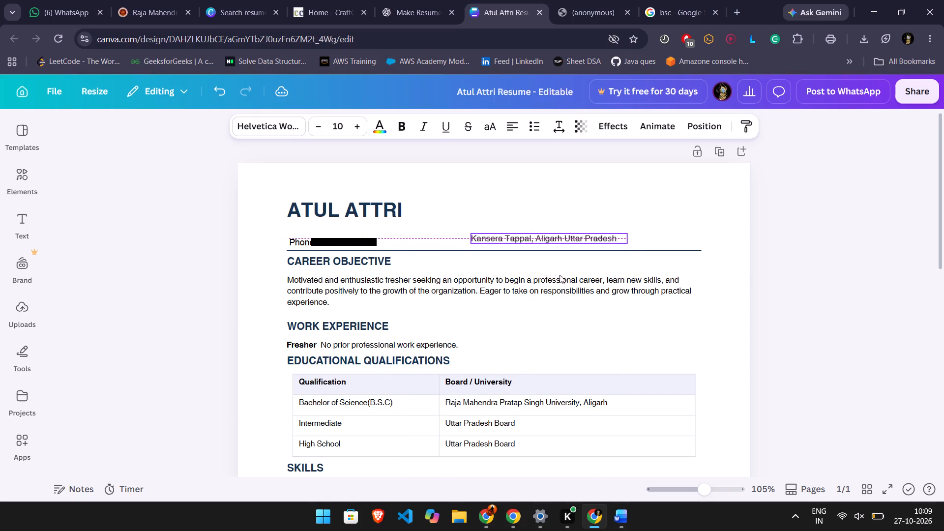
pyautogui.moveTo(560, 275); pyautogui.dragTo(563, 276)
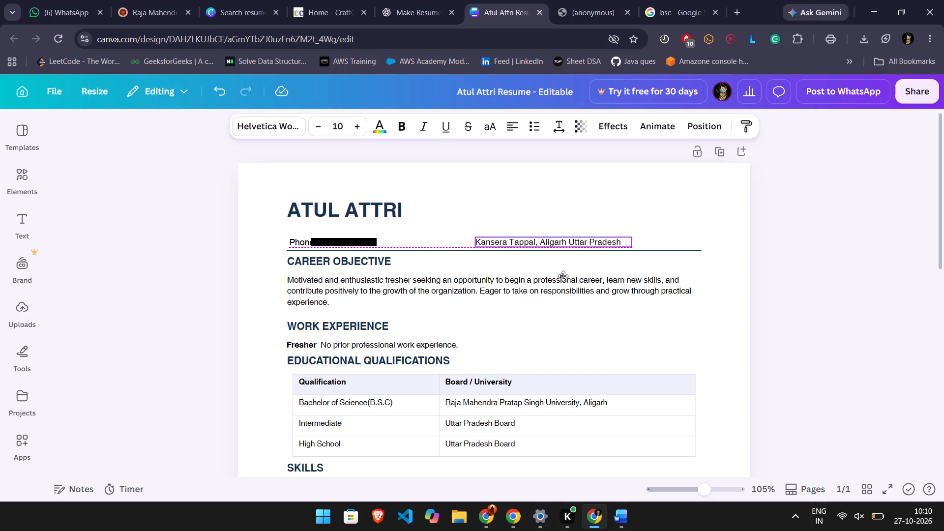
pyautogui.moveTo(563, 276); pyautogui.dragTo(552, 276)
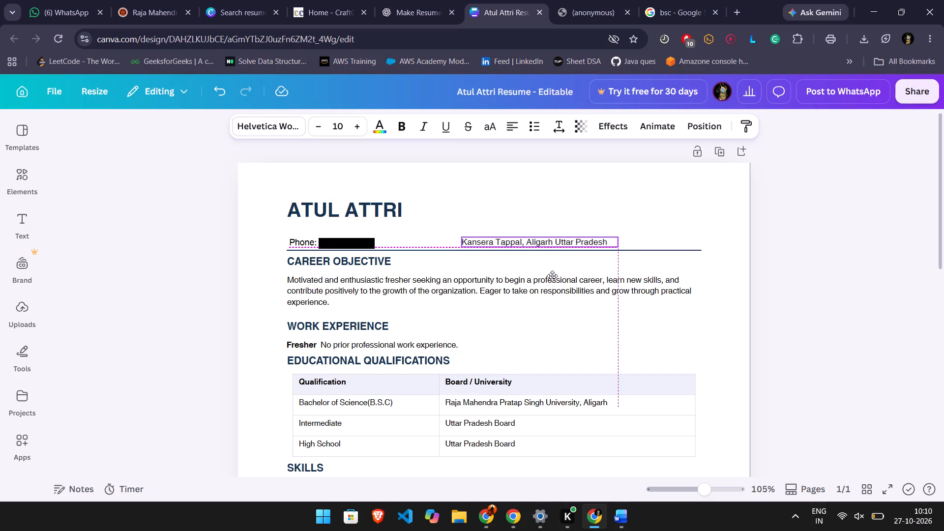
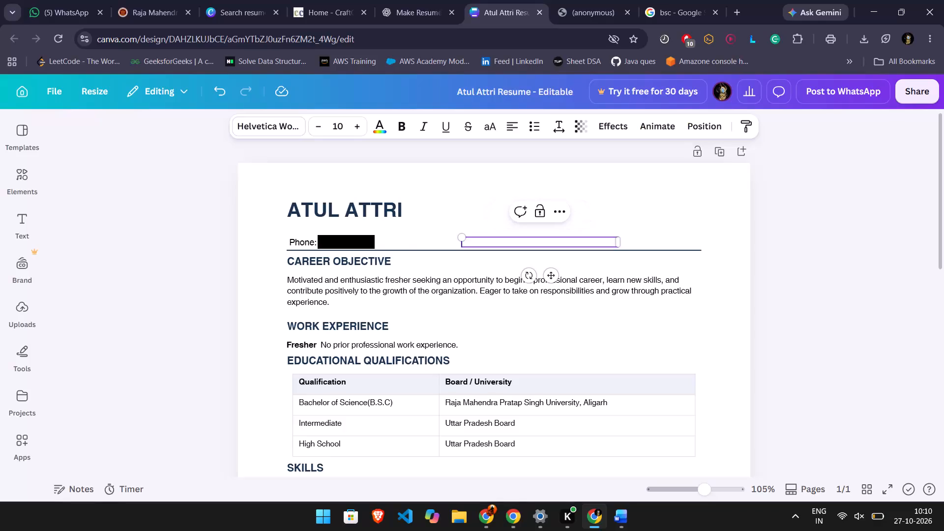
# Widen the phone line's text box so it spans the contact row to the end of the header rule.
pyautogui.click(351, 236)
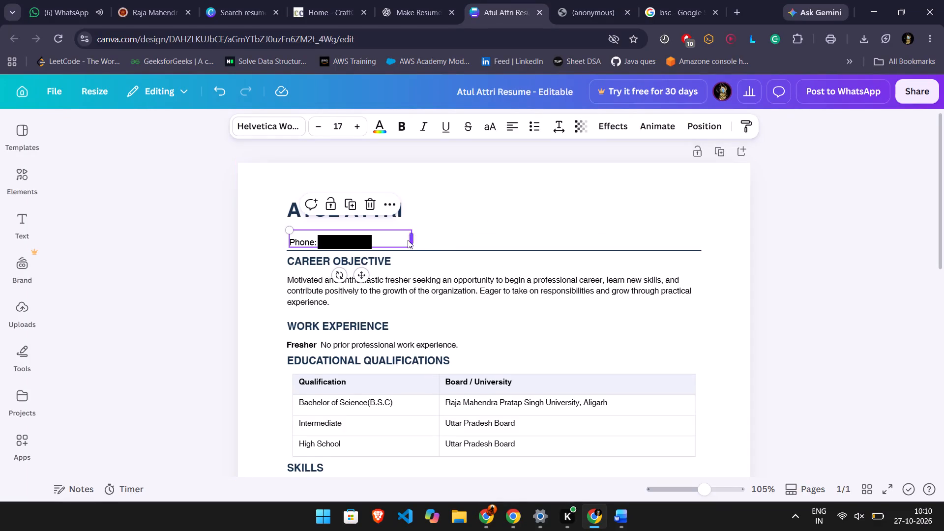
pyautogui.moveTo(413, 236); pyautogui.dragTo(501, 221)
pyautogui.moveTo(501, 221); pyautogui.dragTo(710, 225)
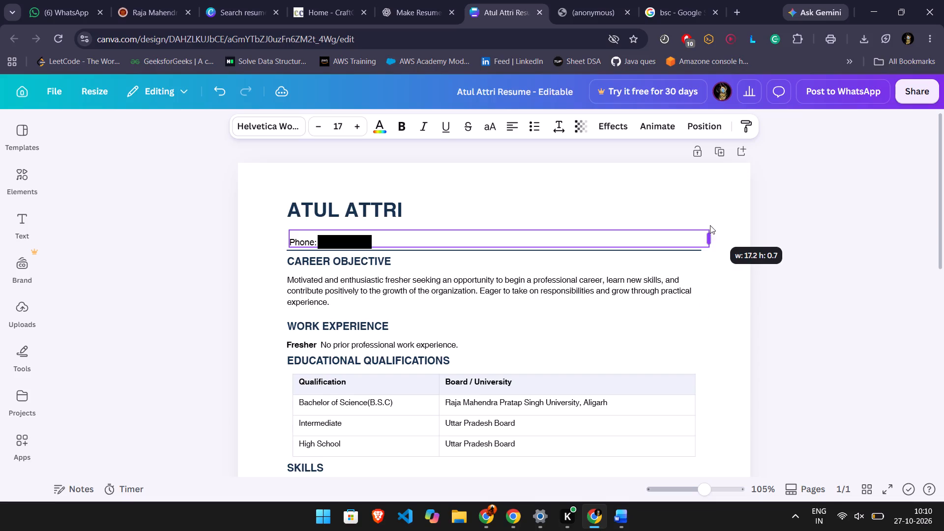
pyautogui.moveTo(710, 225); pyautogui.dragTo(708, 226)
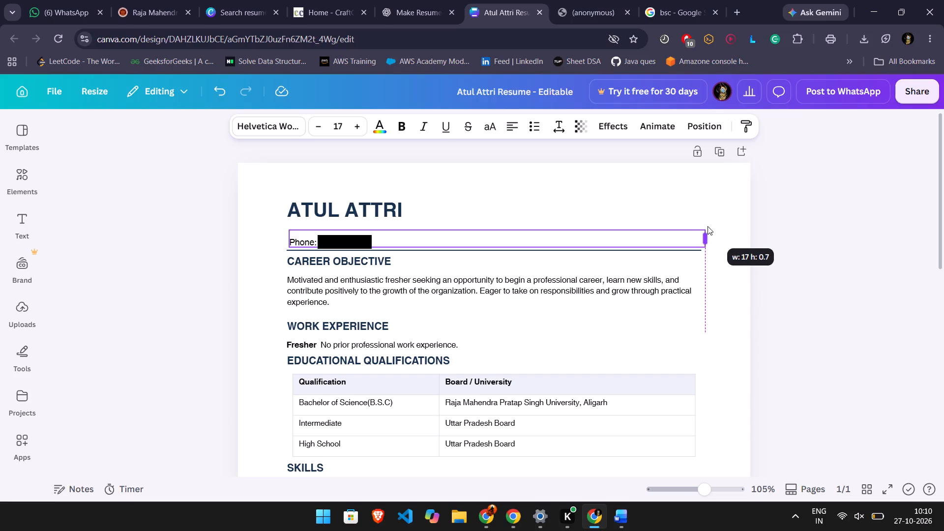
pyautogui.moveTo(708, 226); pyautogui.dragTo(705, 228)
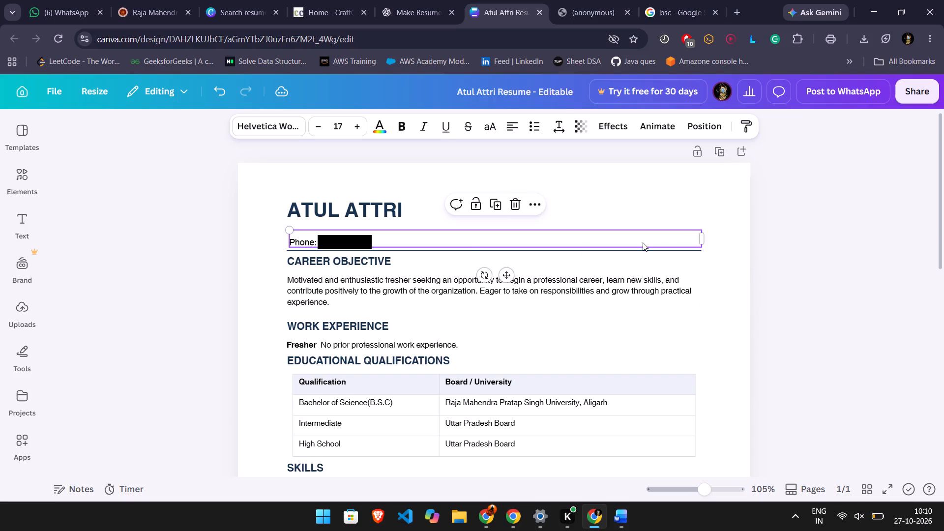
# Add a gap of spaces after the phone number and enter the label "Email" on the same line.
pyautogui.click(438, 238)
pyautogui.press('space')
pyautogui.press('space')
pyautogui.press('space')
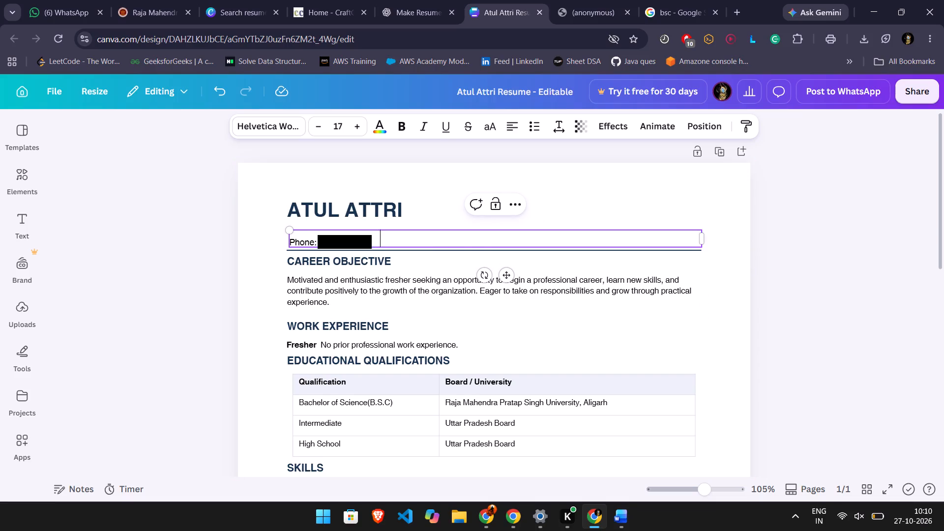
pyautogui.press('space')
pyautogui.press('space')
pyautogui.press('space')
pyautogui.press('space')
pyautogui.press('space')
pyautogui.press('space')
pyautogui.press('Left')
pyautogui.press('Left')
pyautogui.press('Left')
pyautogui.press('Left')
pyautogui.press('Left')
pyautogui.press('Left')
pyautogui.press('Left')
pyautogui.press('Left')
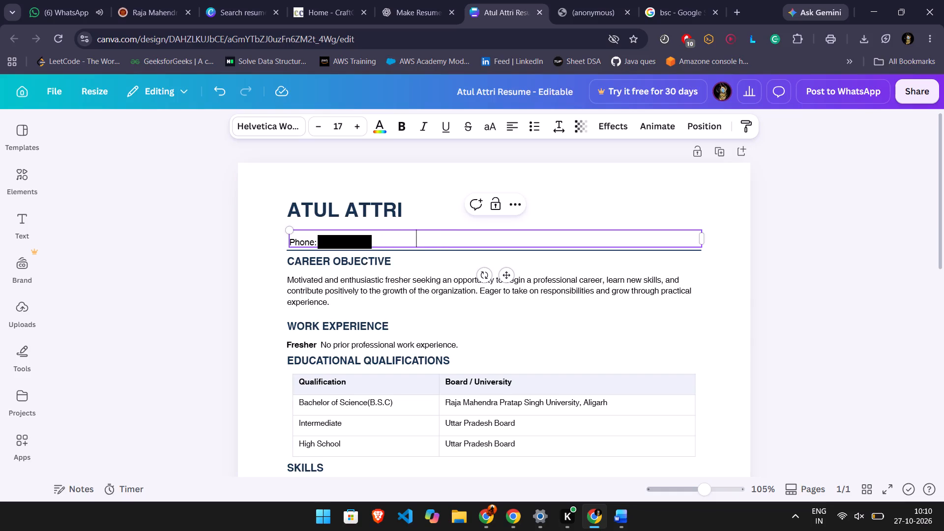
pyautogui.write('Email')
# Retype one digit within the phone number on the contact line.
pyautogui.click(331, 242)
pyautogui.press('Right')
pyautogui.press('BackSpace')
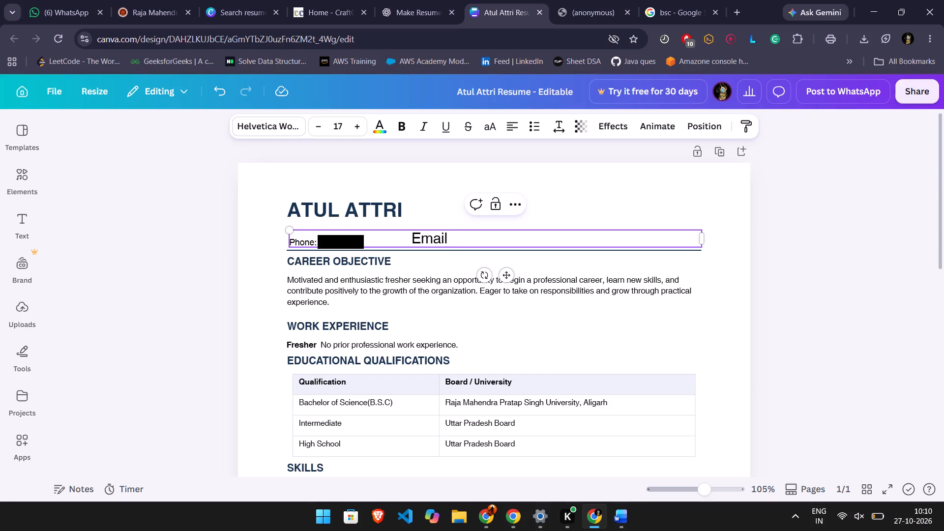
pyautogui.press('0')
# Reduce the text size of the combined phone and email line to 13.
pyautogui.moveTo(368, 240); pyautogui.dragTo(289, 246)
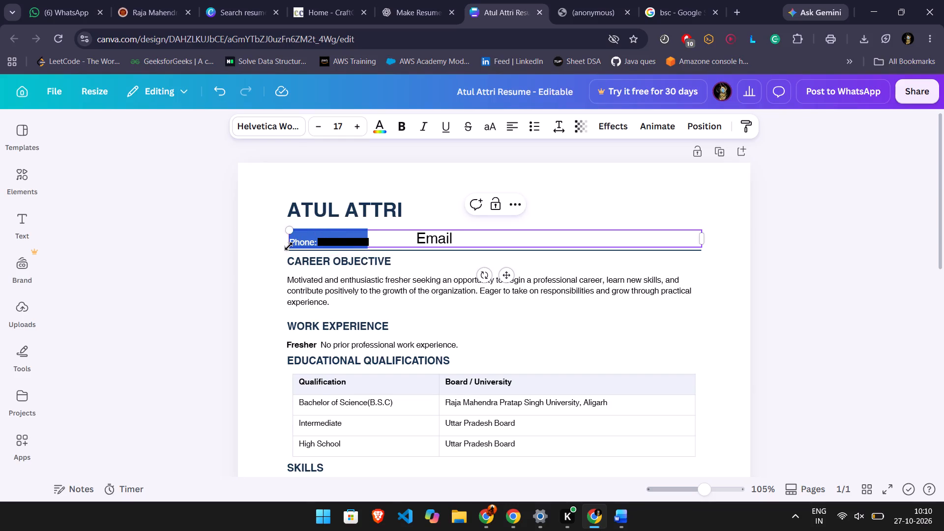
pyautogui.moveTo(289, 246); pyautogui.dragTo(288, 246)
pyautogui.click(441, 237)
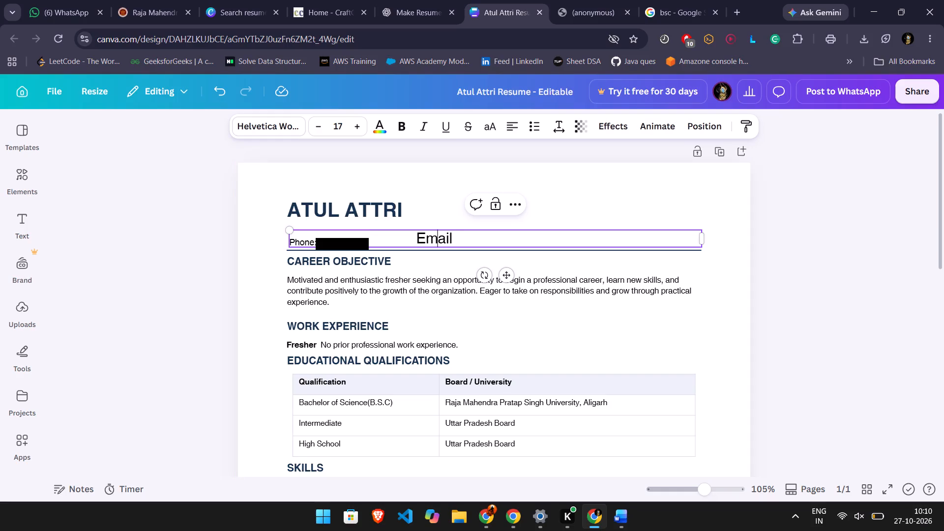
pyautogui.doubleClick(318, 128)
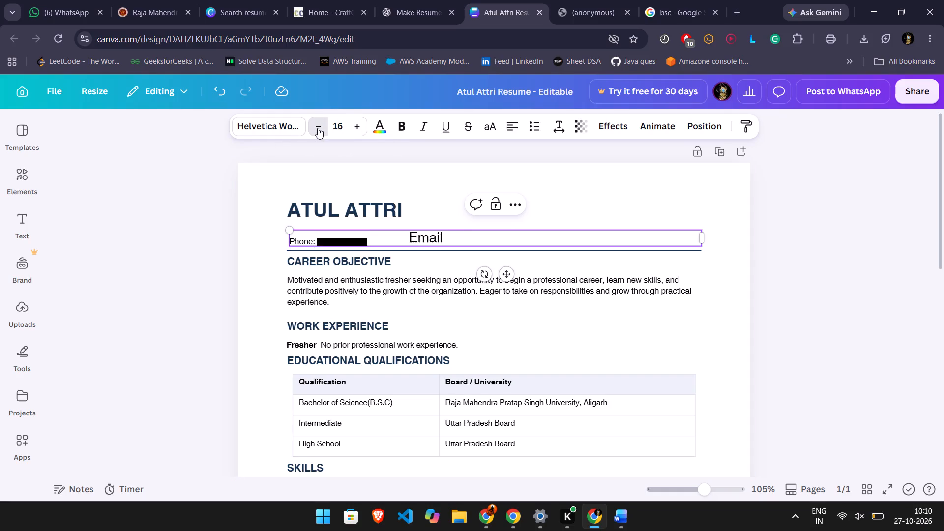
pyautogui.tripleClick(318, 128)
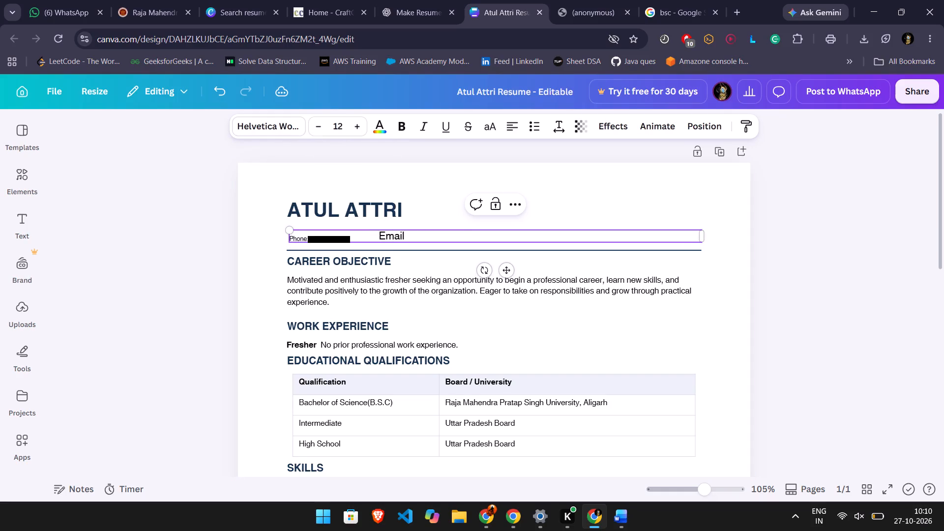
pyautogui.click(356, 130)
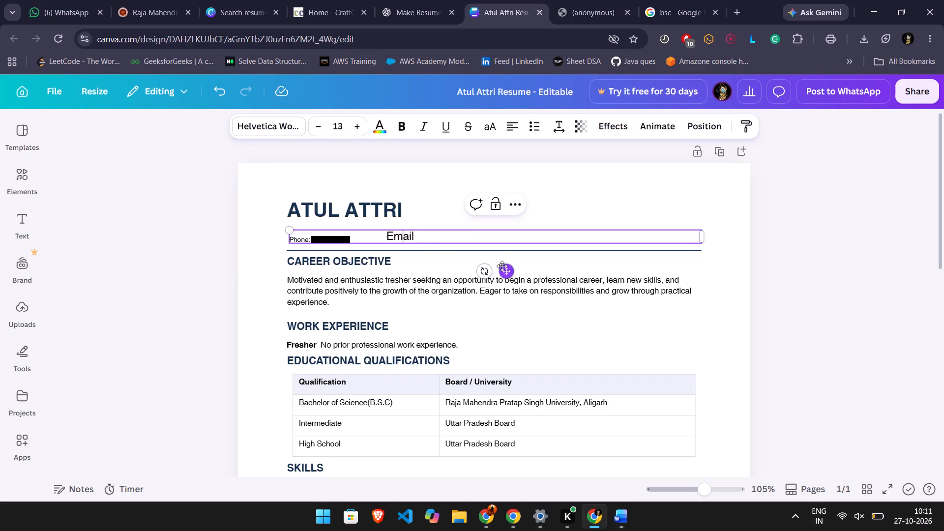
# Copy the phone number from the contact line, paste it into a new browser tab's address bar, and return to the resume design.
pyautogui.click(514, 204)
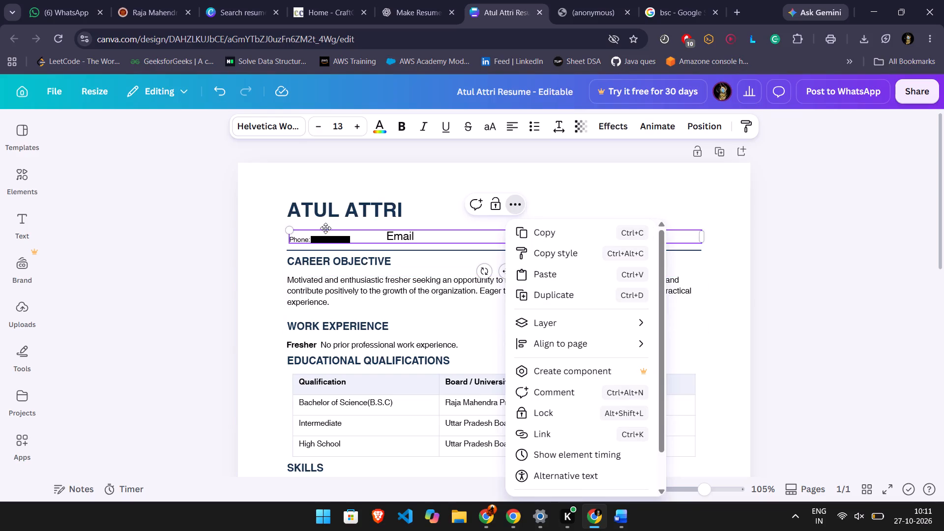
pyautogui.doubleClick(329, 241)
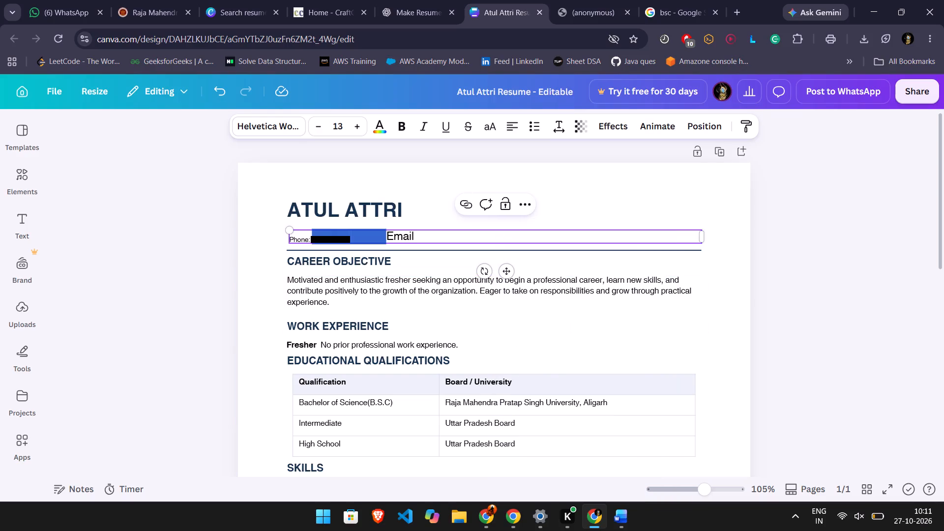
pyautogui.hotkey('ctrl', 'c')
pyautogui.click(729, 12)
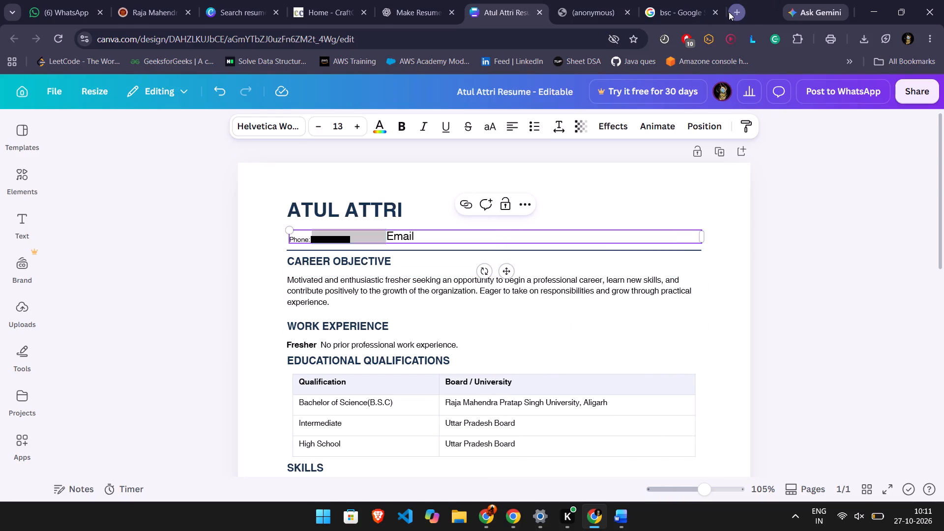
pyautogui.hotkey('ctrl', 'v')
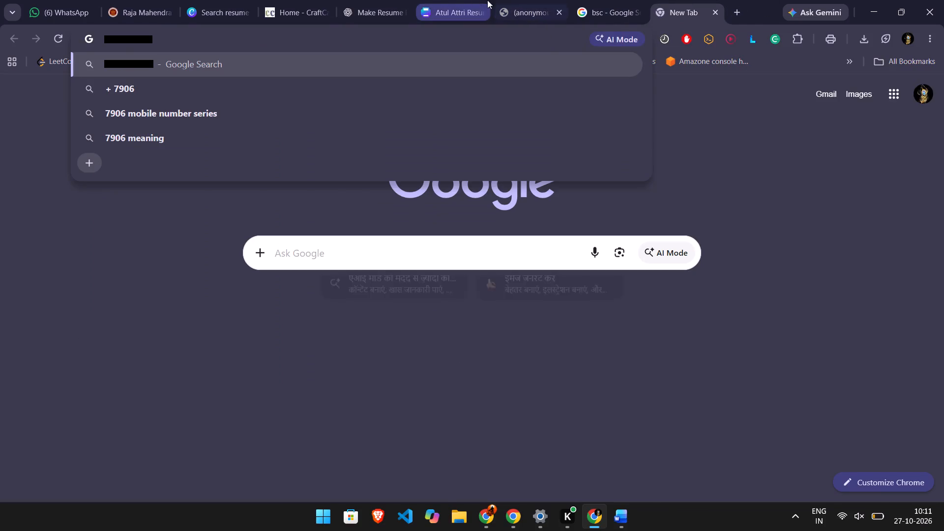
pyautogui.click(442, 0)
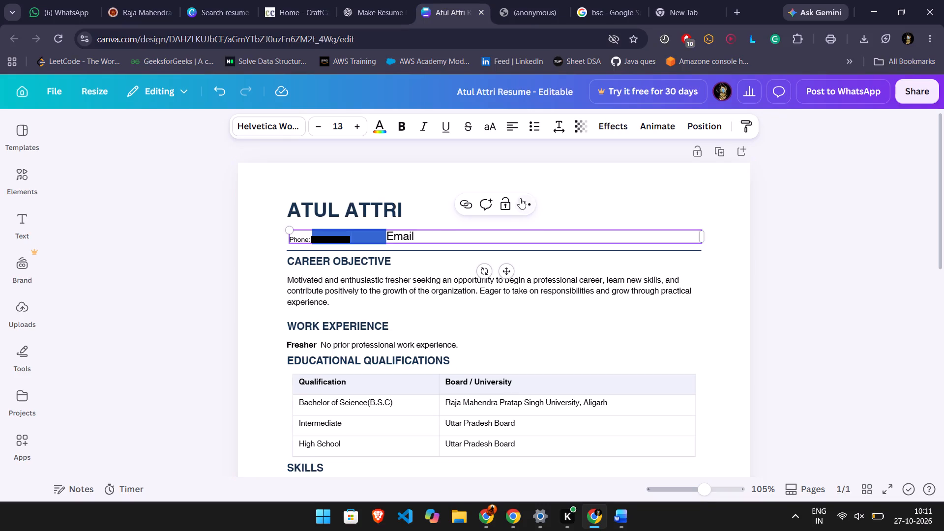
# Delete the combined phone and email text box from the contact row.
pyautogui.click(530, 201)
pyautogui.scroll(-5, 605, 448)
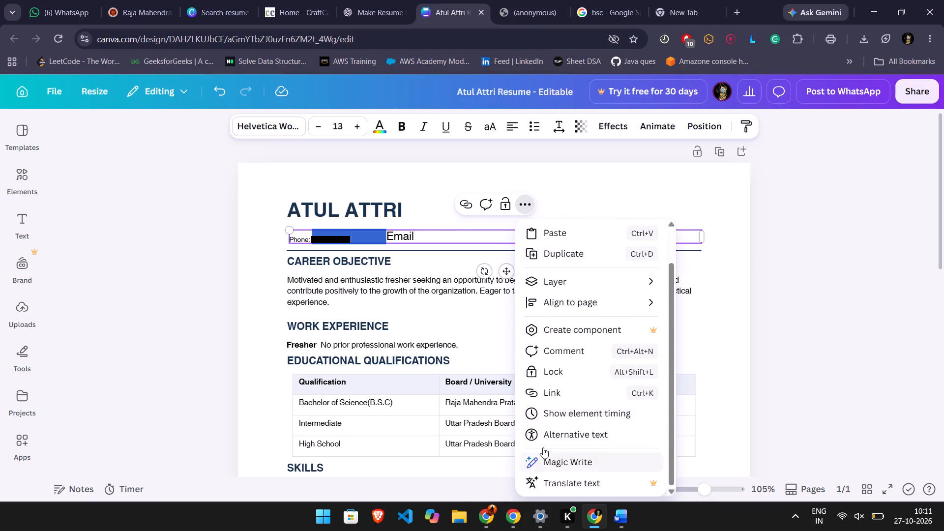
pyautogui.scroll(2, 560, 314)
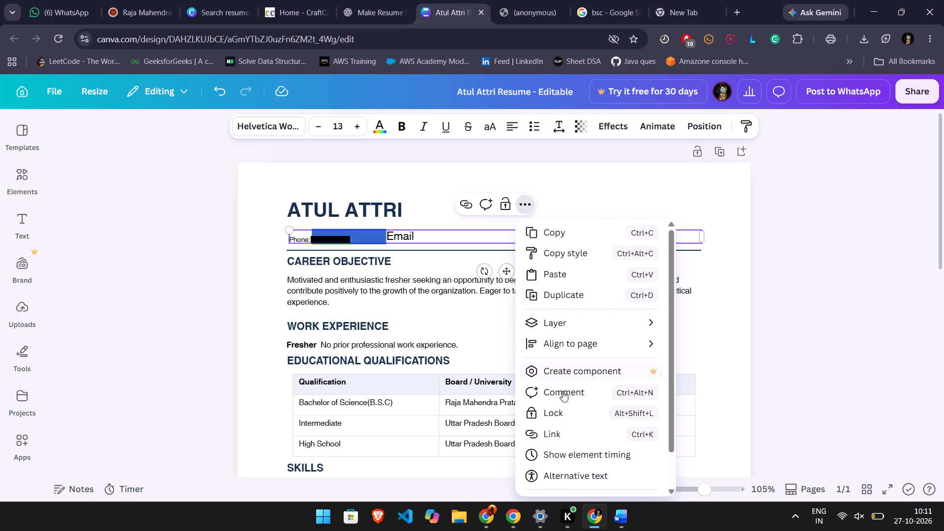
pyautogui.press('Delete')
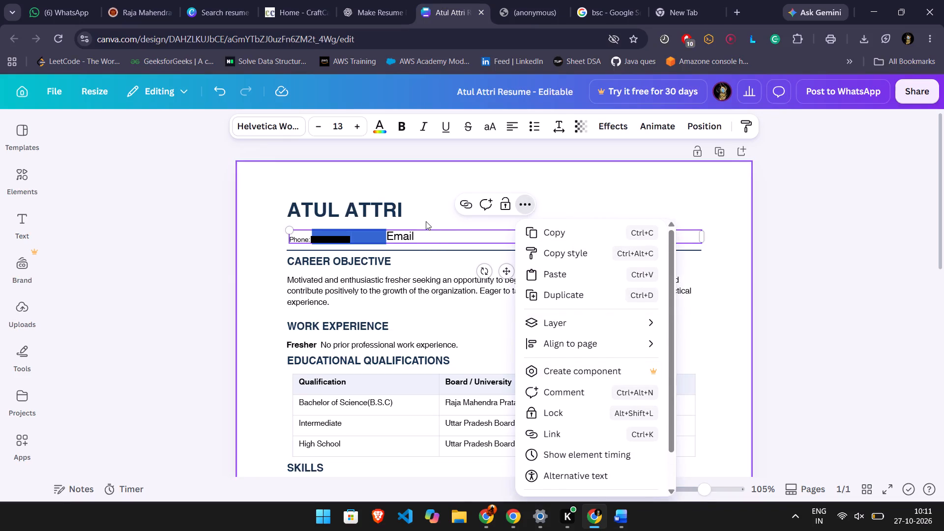
pyautogui.click(426, 221)
pyautogui.click(409, 234)
pyautogui.press('Delete')
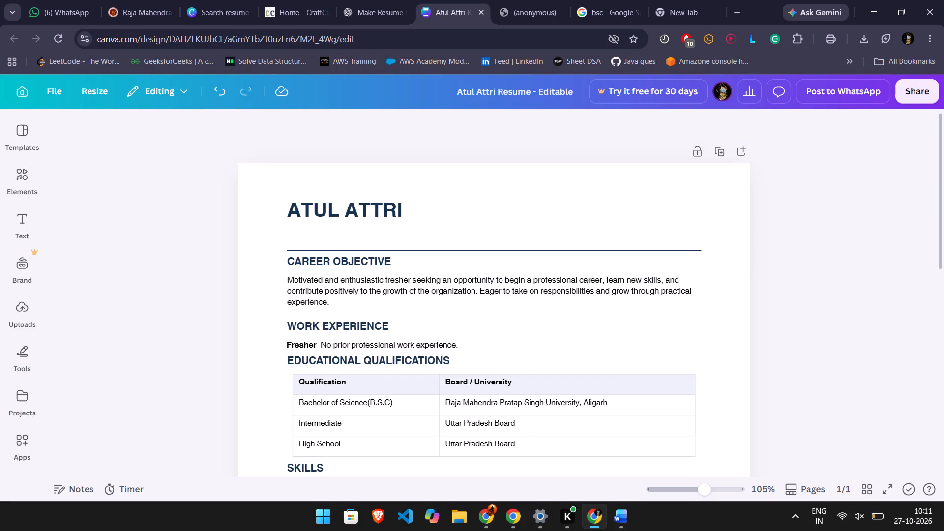
# Paste the copied phone number as its own text box and move it beneath the name, just above the header rule.
pyautogui.click(387, 227)
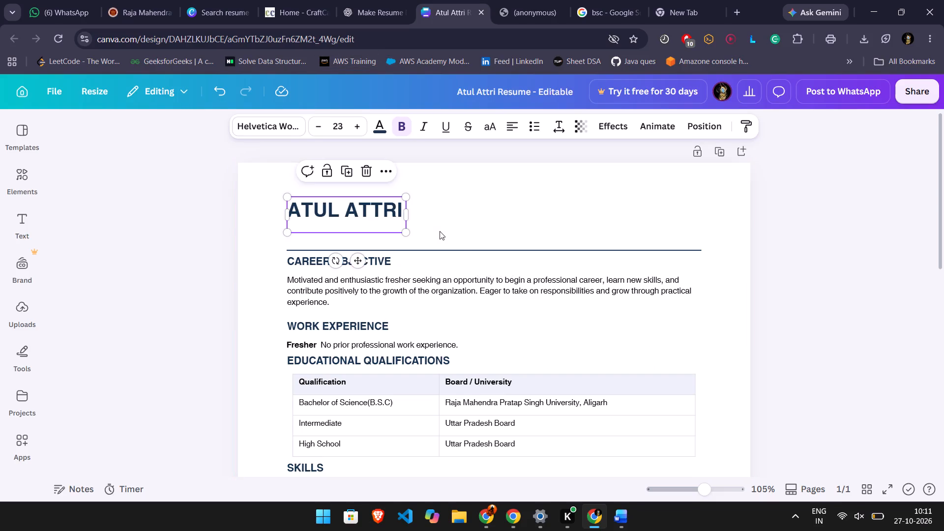
pyautogui.click(460, 230)
pyautogui.click(456, 230)
pyautogui.hotkey('ctrl', 'v')
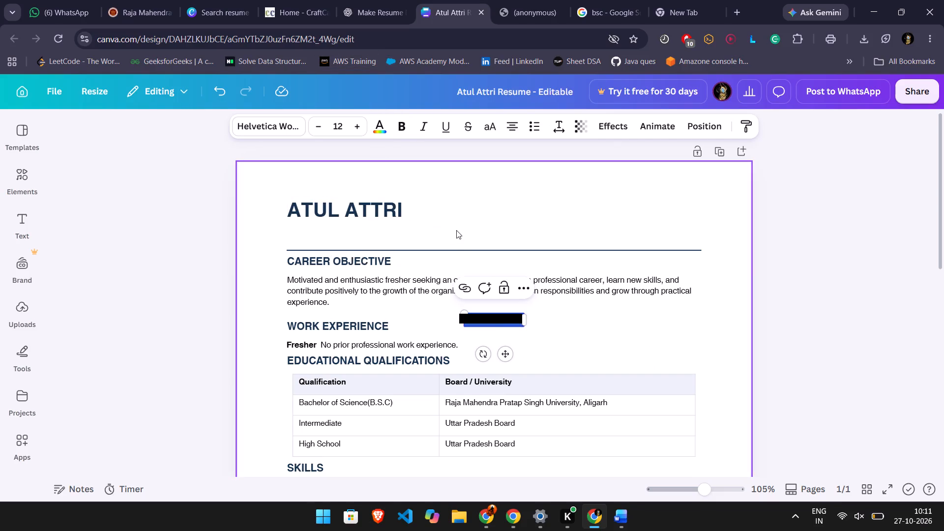
pyautogui.moveTo(508, 357); pyautogui.dragTo(410, 282)
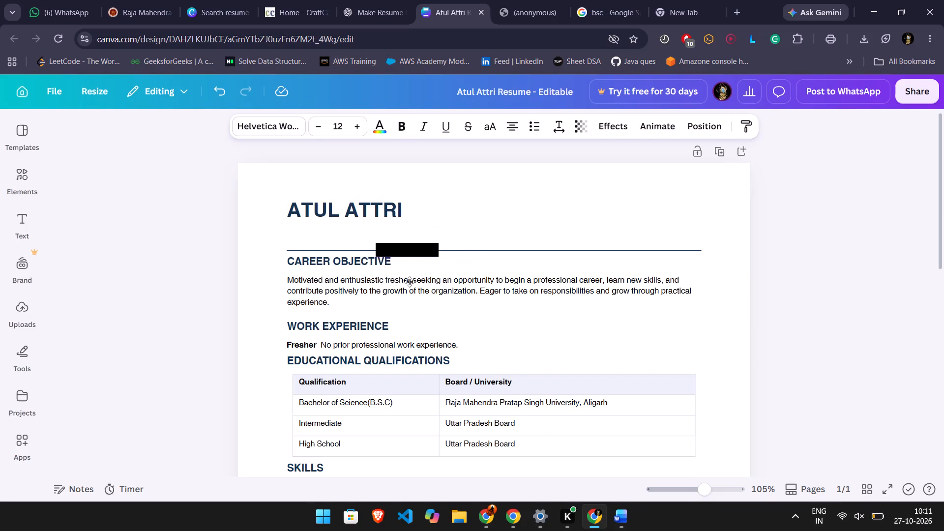
pyautogui.moveTo(410, 282); pyautogui.dragTo(347, 277)
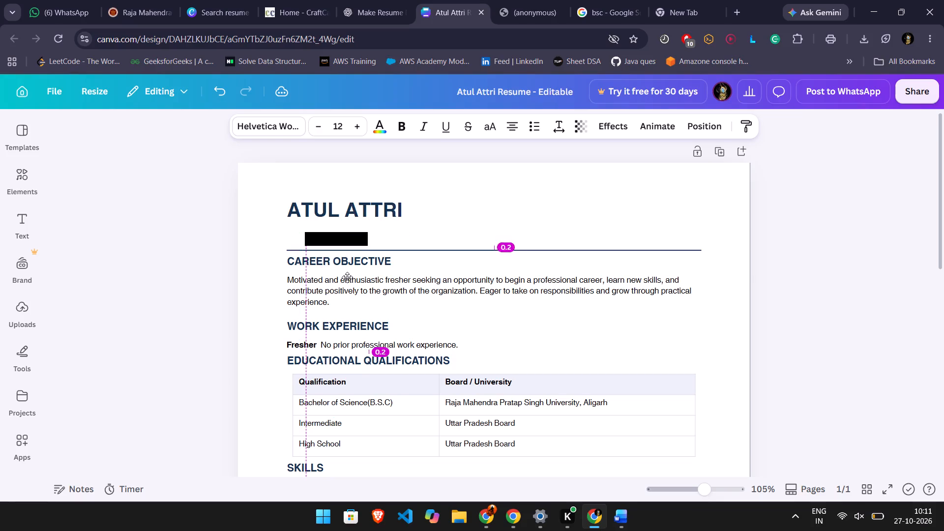
# Add the label "Phone : " in front of the phone number in the contact text box beneath the name.
pyautogui.click(324, 239)
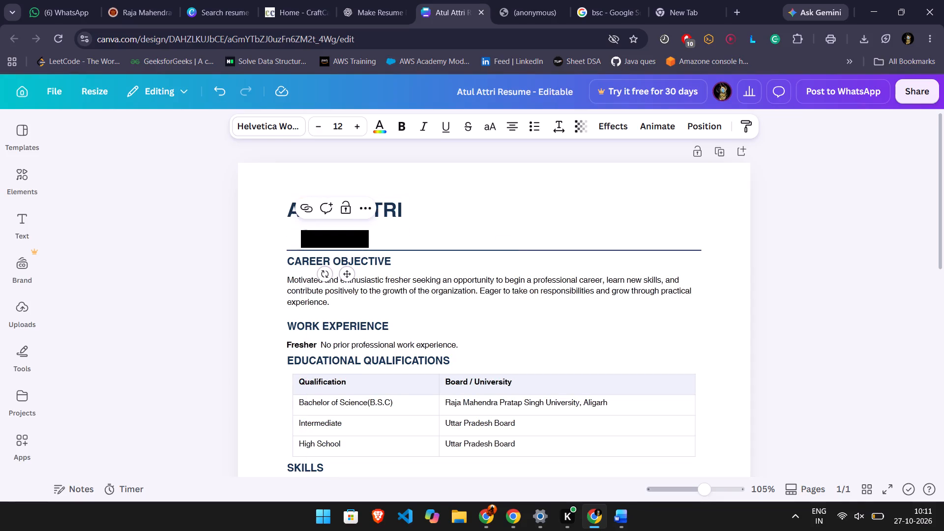
pyautogui.press('Left')
pyautogui.hotkey('ctrl', 'p')
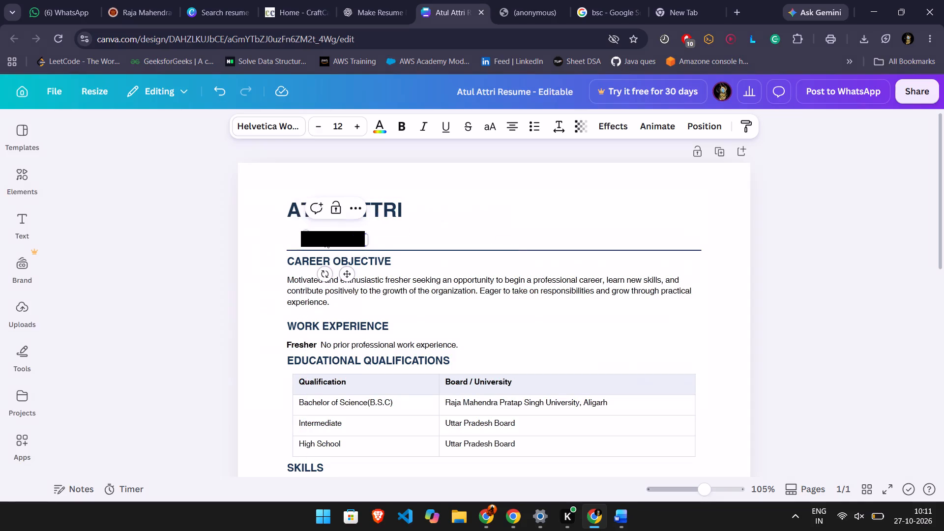
pyautogui.click(619, 379)
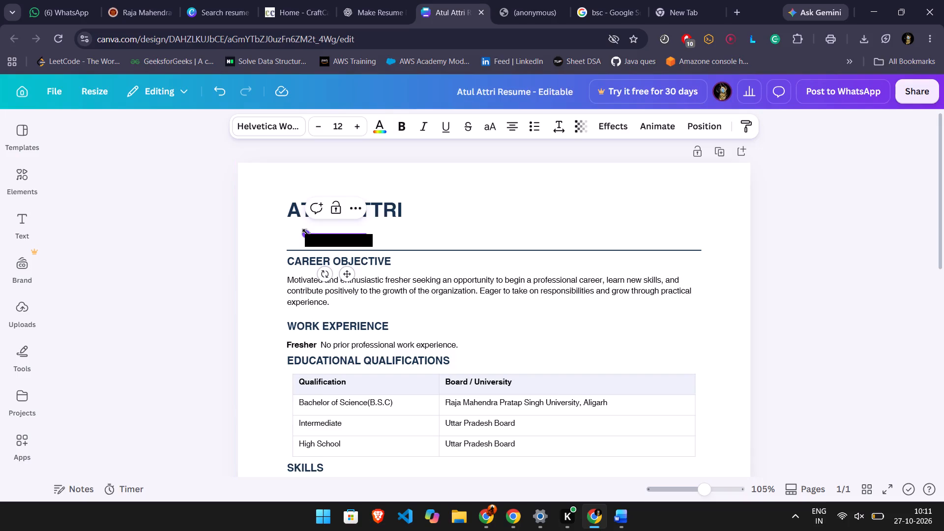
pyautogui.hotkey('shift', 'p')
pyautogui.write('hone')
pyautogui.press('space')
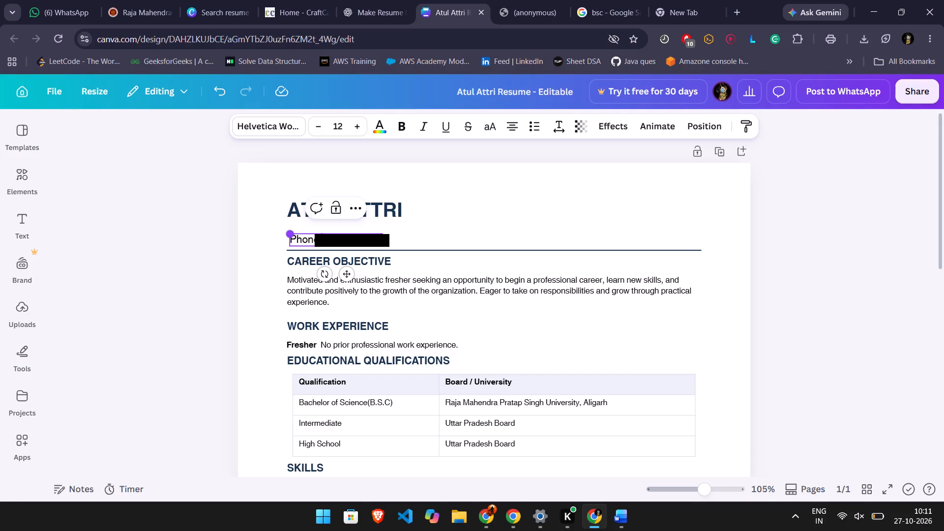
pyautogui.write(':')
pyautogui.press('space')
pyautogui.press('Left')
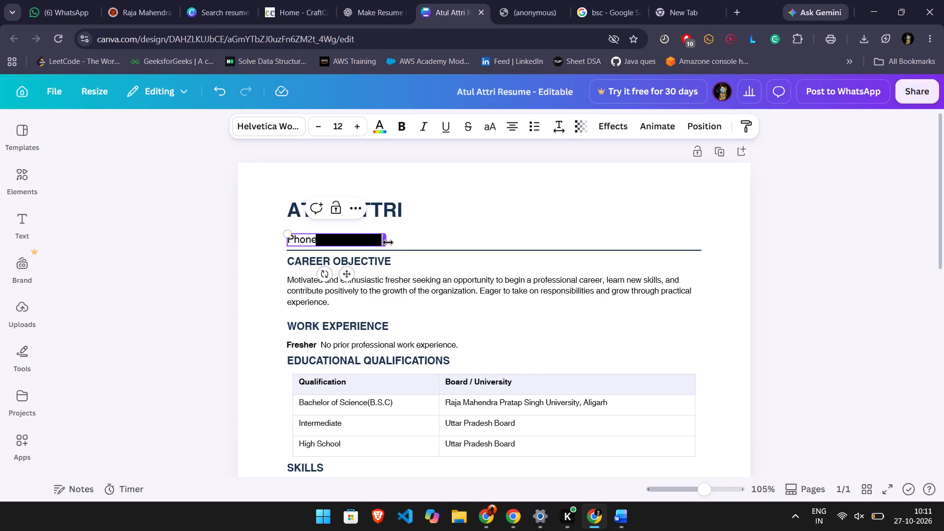
# Widen the phone text box to about 16.5 so it spans nearly the full length of the header rule.
pyautogui.moveTo(388, 242); pyautogui.dragTo(694, 241)
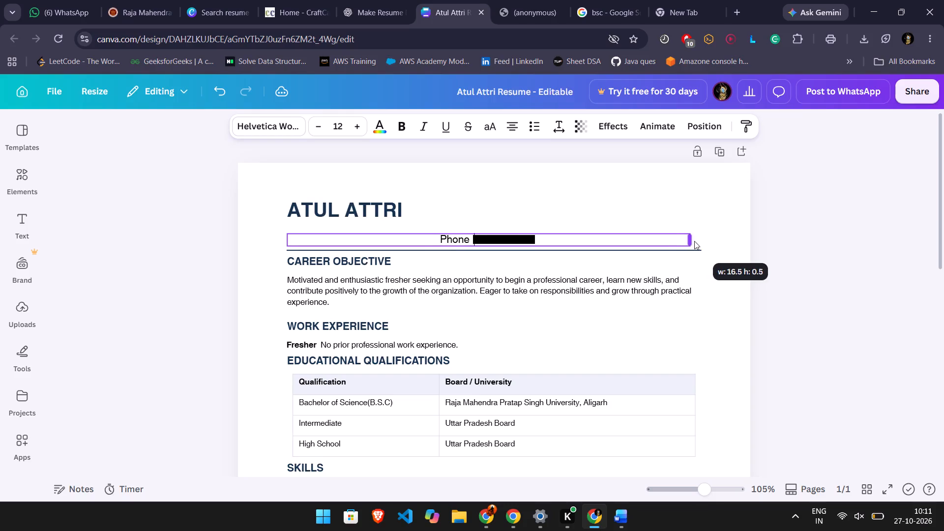
pyautogui.moveTo(694, 241); pyautogui.dragTo(697, 240)
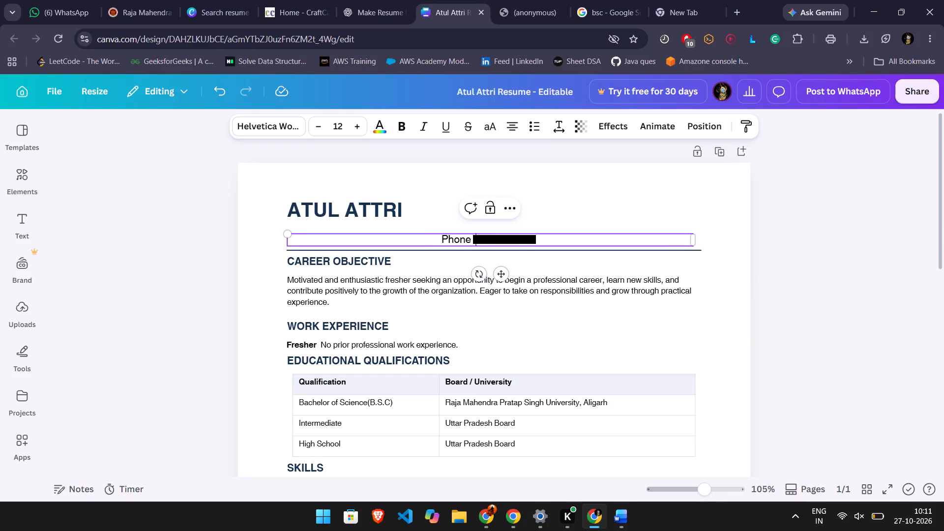
pyautogui.click(442, 237)
pyautogui.press('BackSpace')
pyautogui.press('BackSpace')
pyautogui.press('BackSpace')
# Append the label "Email" after the phone number in the contact line.
pyautogui.click(548, 239)
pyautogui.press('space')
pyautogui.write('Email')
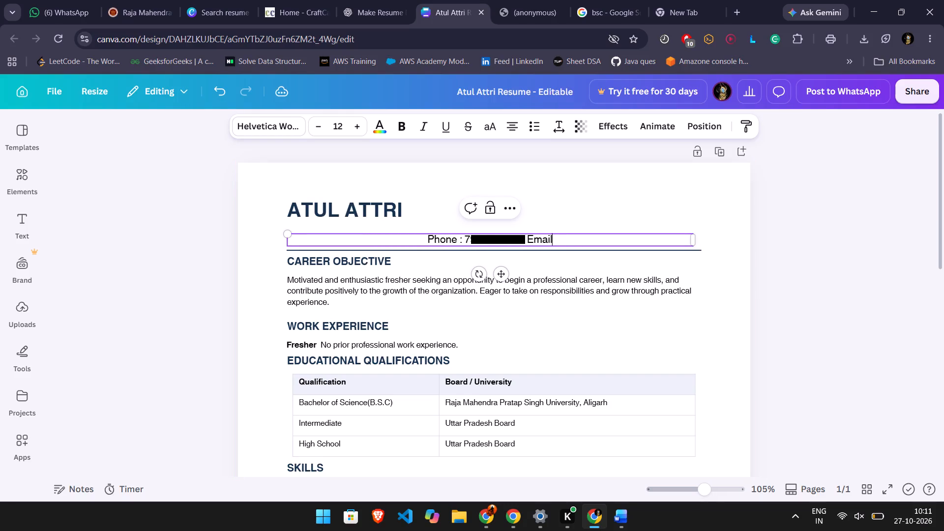
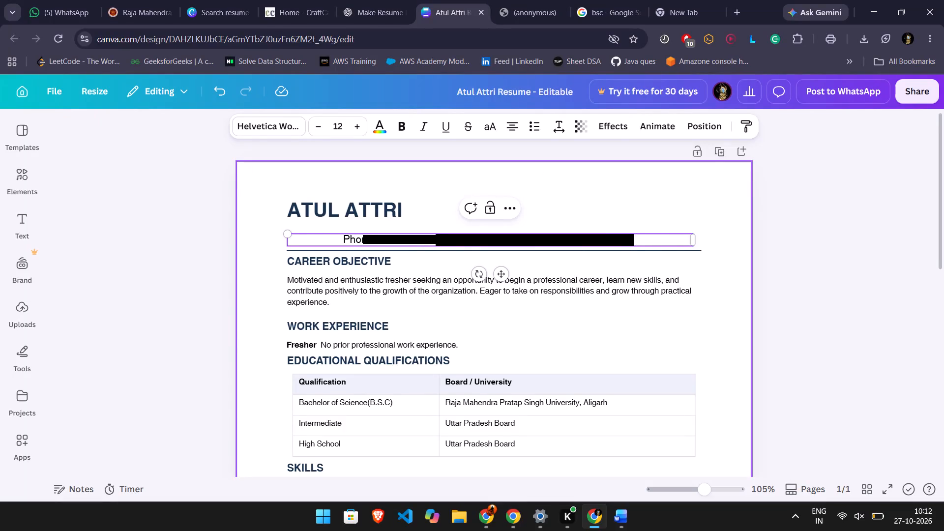
# Append the location ",Aligarh Uttar Pradesh" after the email address at the end of the header contact line.
pyautogui.press('BackSpace')
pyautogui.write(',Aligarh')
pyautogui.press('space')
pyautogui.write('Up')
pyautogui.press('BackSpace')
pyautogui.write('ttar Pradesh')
# Move the text cursor back from the end of the contact line through the location text.
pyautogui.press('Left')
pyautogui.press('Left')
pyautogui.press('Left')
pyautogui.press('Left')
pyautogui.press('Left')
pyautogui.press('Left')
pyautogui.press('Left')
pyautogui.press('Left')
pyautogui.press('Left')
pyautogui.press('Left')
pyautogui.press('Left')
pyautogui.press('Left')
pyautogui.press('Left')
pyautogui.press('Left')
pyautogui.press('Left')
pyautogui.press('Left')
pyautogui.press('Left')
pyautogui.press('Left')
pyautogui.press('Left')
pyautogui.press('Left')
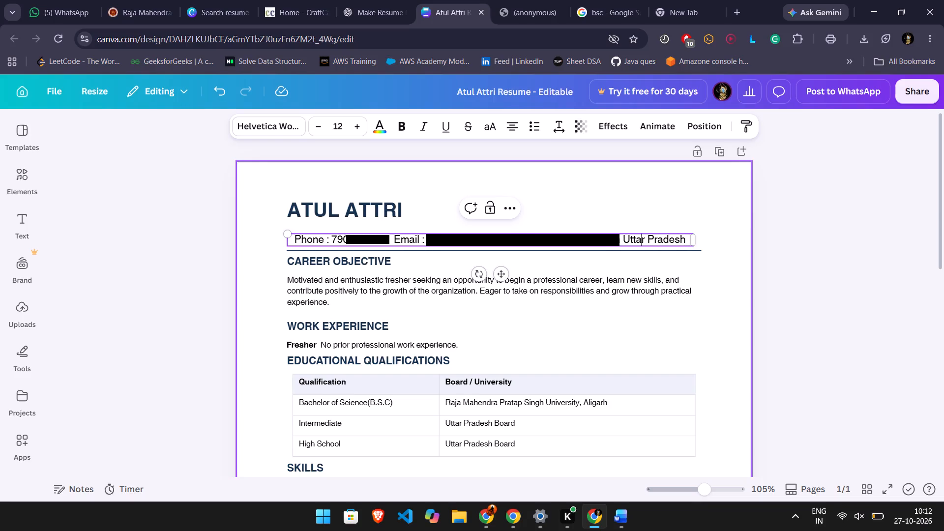
# Set the font size of the contact line with phone, email and address to 9.5.
pyautogui.click(341, 125)
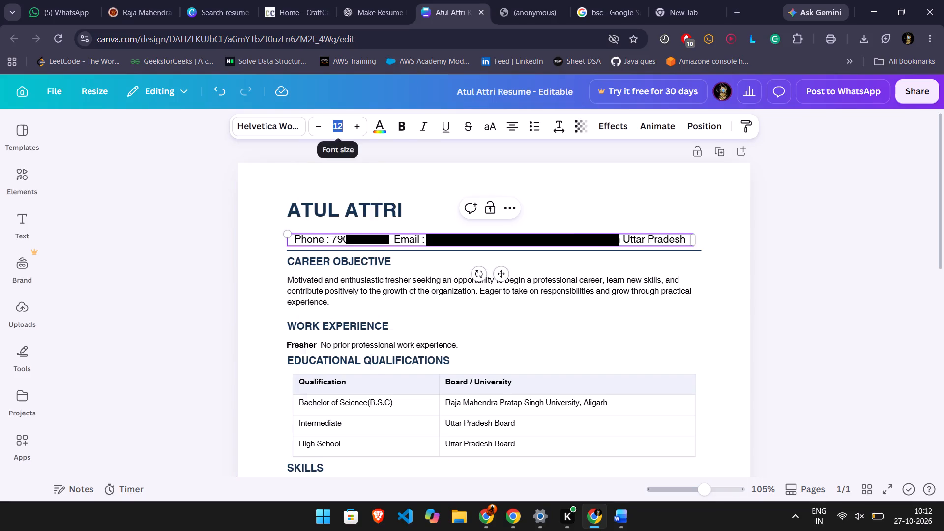
pyautogui.write('9.5')
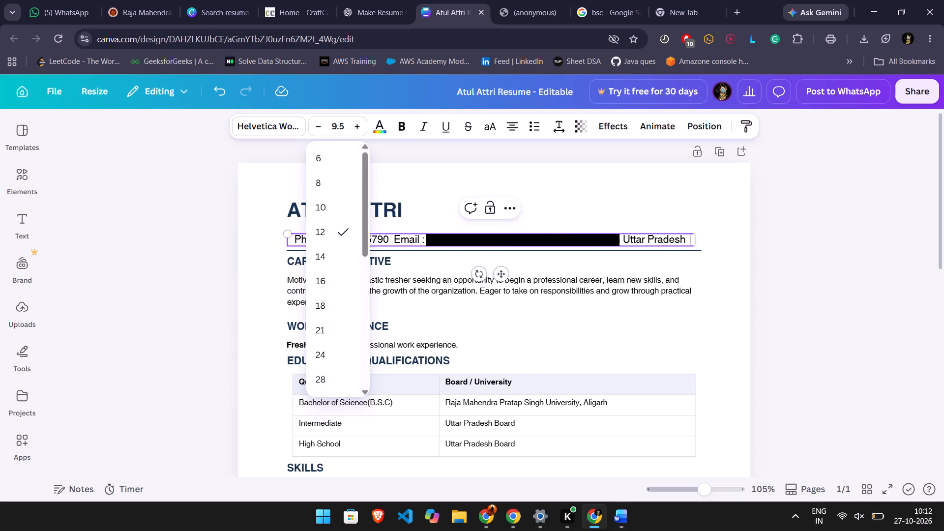
pyautogui.press('Return')
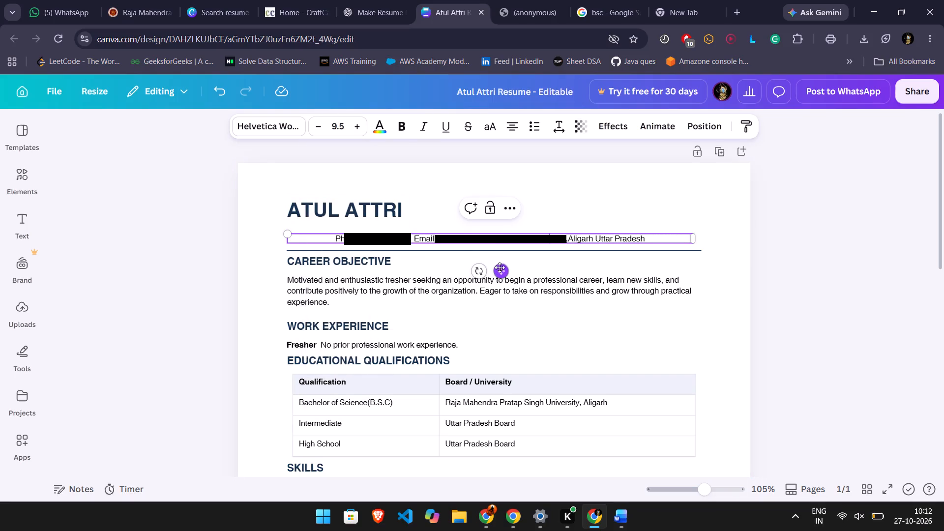
# Move the contact line slightly down so it sits directly above the header rule.
pyautogui.moveTo(501, 269); pyautogui.dragTo(501, 274)
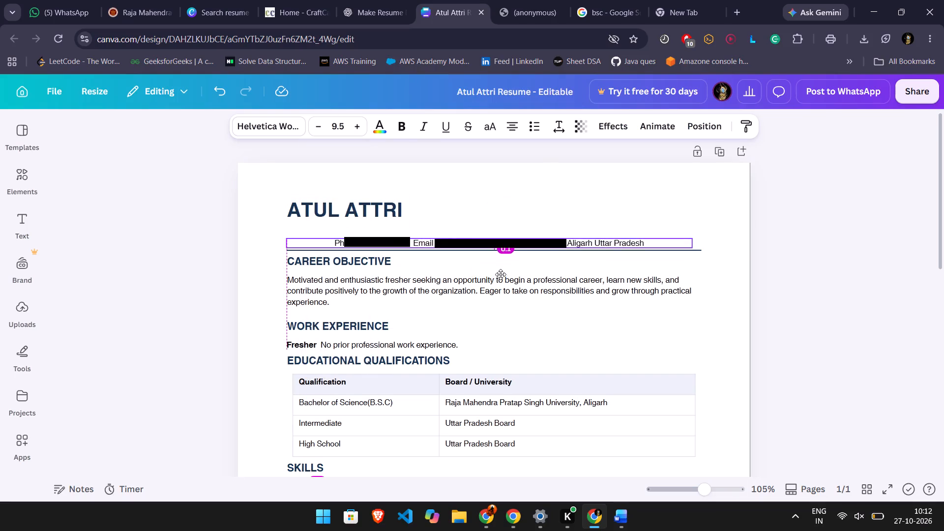
pyautogui.click(625, 185)
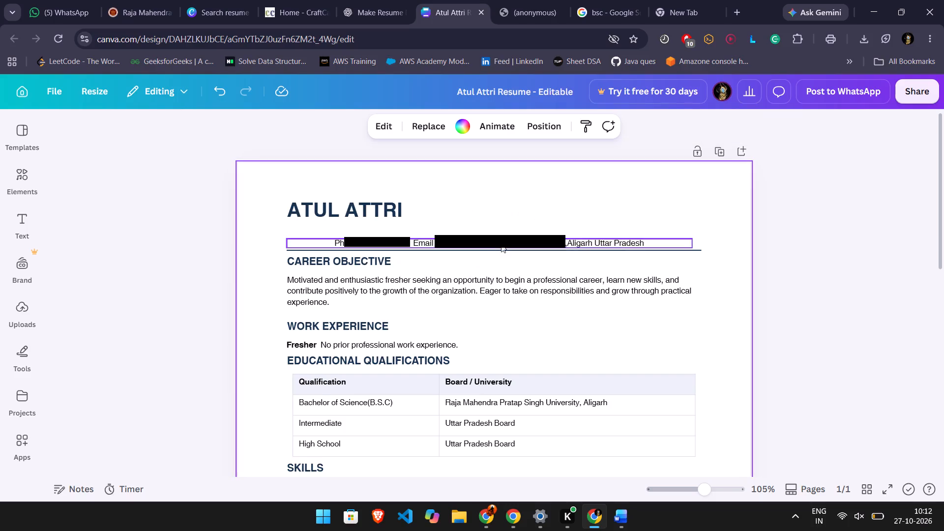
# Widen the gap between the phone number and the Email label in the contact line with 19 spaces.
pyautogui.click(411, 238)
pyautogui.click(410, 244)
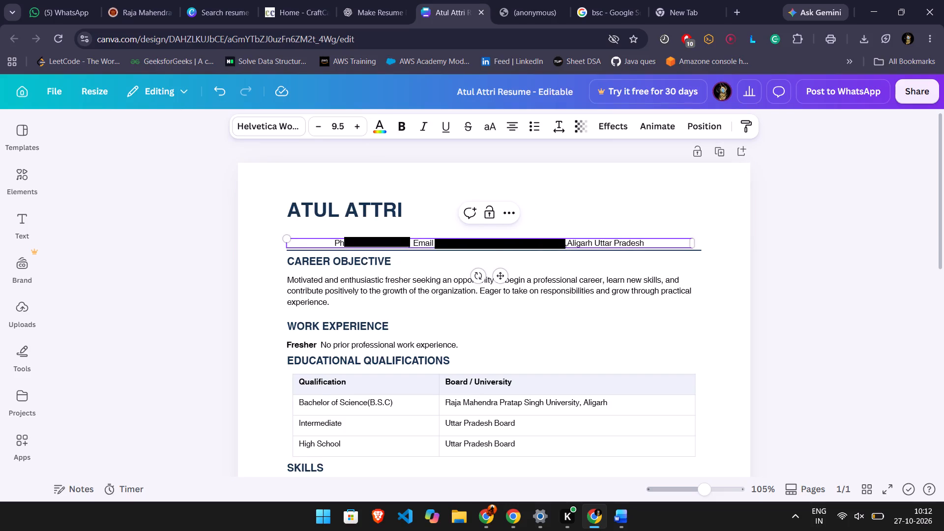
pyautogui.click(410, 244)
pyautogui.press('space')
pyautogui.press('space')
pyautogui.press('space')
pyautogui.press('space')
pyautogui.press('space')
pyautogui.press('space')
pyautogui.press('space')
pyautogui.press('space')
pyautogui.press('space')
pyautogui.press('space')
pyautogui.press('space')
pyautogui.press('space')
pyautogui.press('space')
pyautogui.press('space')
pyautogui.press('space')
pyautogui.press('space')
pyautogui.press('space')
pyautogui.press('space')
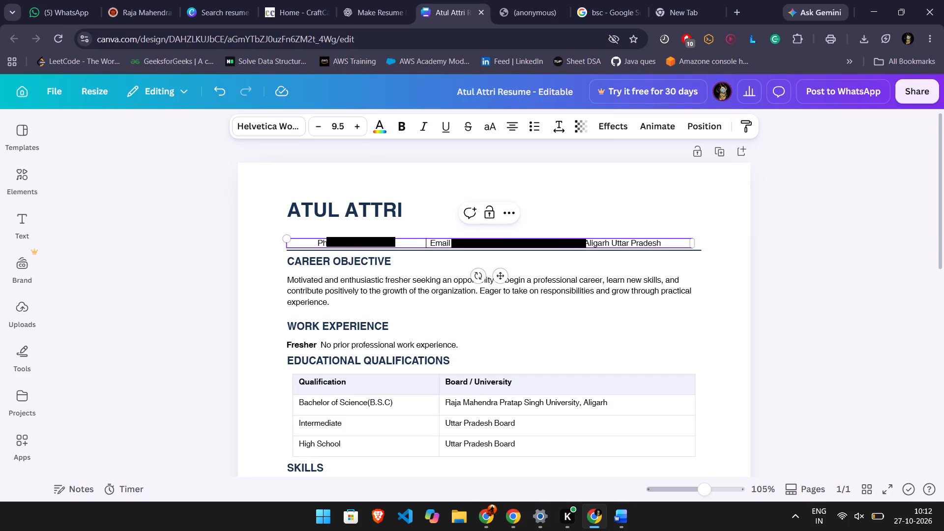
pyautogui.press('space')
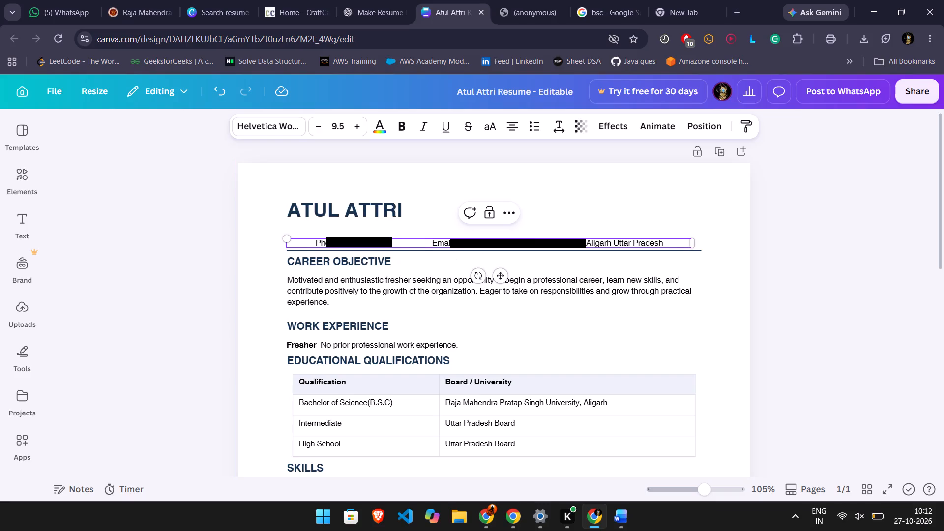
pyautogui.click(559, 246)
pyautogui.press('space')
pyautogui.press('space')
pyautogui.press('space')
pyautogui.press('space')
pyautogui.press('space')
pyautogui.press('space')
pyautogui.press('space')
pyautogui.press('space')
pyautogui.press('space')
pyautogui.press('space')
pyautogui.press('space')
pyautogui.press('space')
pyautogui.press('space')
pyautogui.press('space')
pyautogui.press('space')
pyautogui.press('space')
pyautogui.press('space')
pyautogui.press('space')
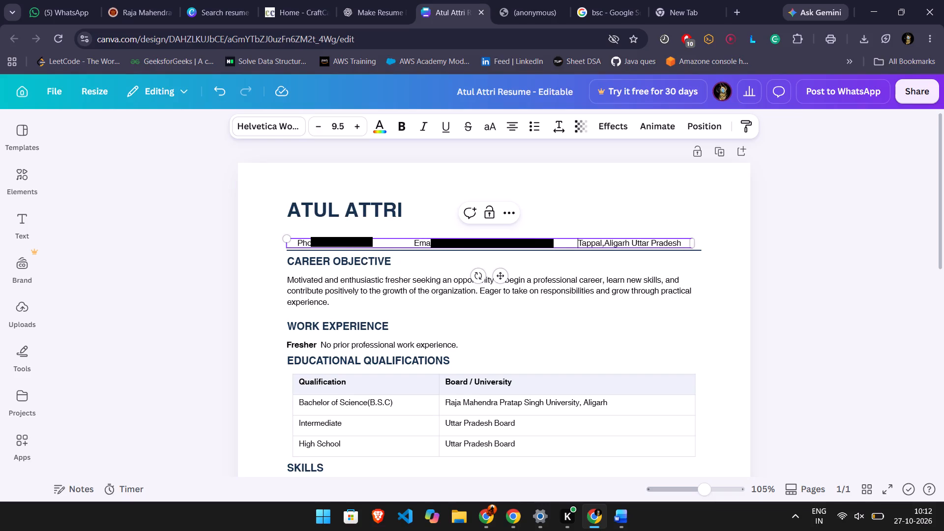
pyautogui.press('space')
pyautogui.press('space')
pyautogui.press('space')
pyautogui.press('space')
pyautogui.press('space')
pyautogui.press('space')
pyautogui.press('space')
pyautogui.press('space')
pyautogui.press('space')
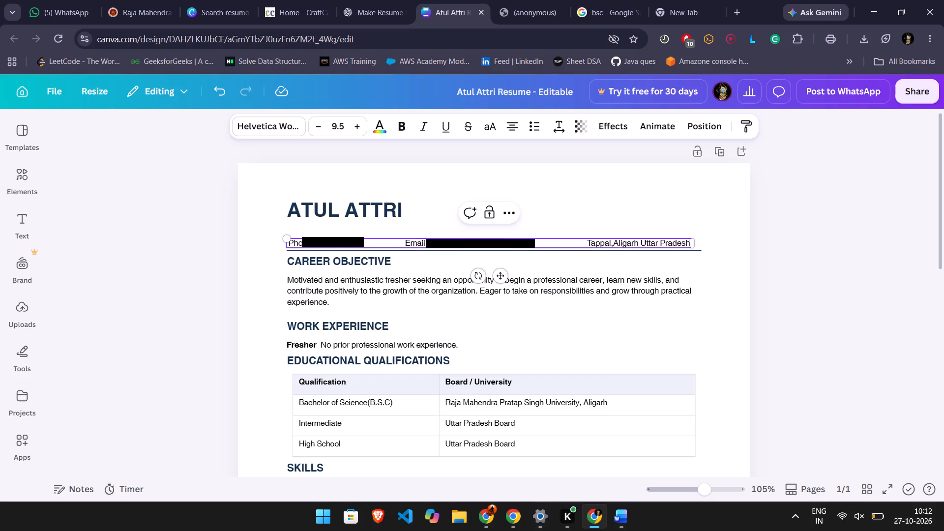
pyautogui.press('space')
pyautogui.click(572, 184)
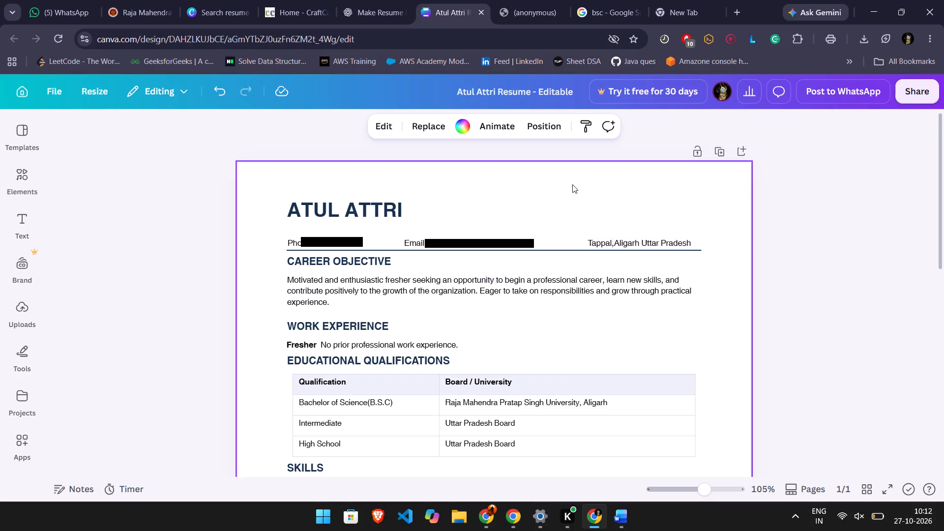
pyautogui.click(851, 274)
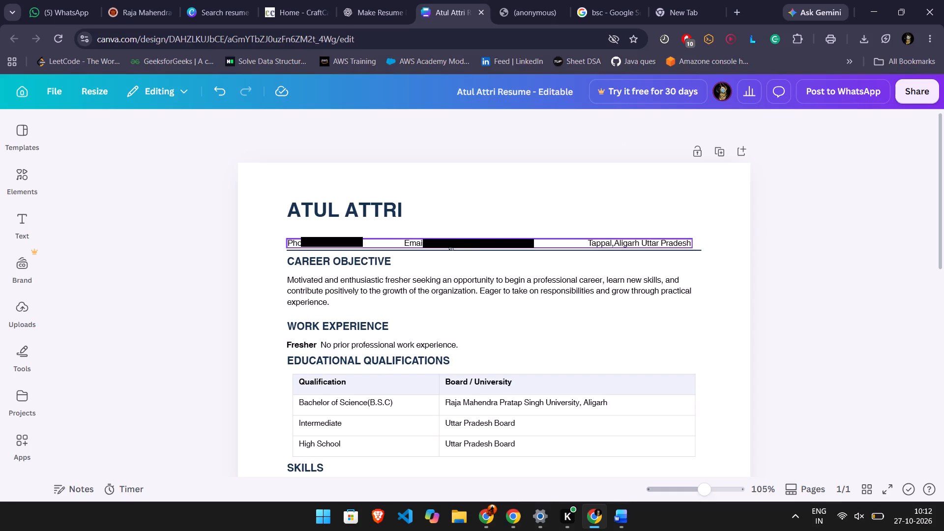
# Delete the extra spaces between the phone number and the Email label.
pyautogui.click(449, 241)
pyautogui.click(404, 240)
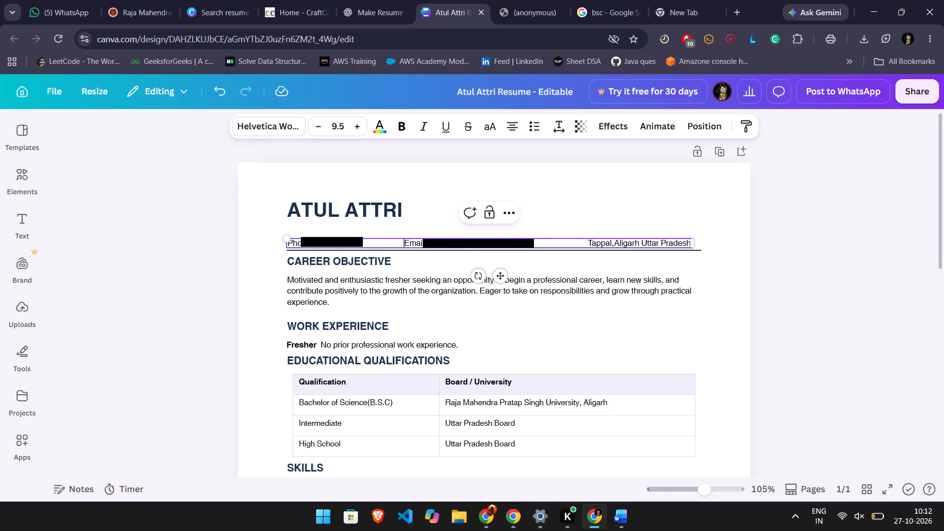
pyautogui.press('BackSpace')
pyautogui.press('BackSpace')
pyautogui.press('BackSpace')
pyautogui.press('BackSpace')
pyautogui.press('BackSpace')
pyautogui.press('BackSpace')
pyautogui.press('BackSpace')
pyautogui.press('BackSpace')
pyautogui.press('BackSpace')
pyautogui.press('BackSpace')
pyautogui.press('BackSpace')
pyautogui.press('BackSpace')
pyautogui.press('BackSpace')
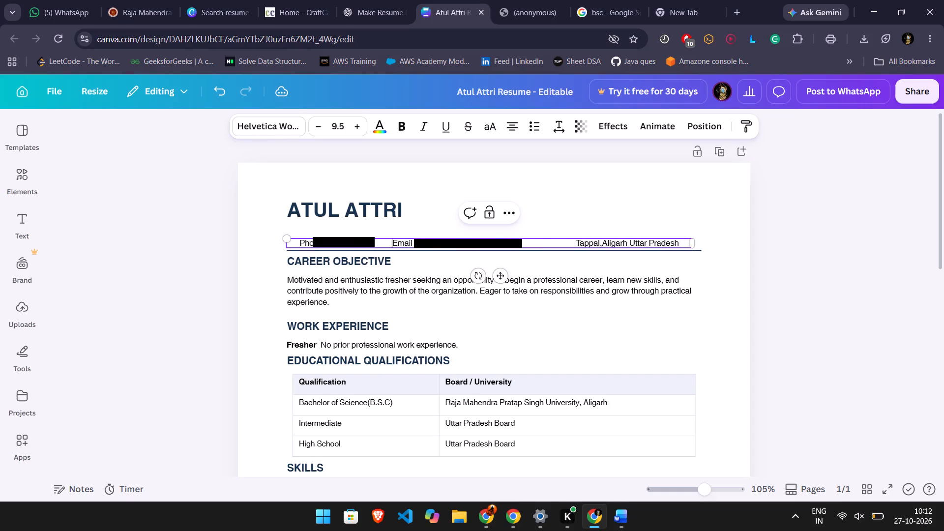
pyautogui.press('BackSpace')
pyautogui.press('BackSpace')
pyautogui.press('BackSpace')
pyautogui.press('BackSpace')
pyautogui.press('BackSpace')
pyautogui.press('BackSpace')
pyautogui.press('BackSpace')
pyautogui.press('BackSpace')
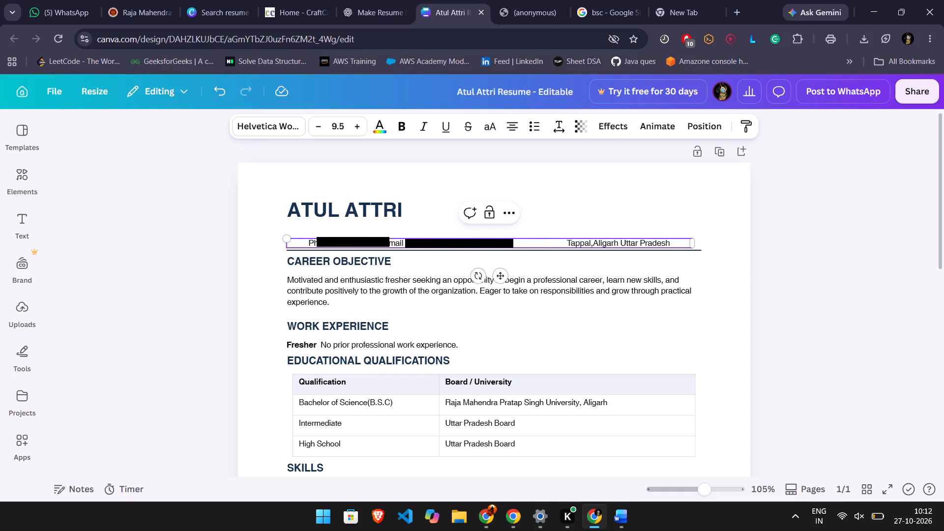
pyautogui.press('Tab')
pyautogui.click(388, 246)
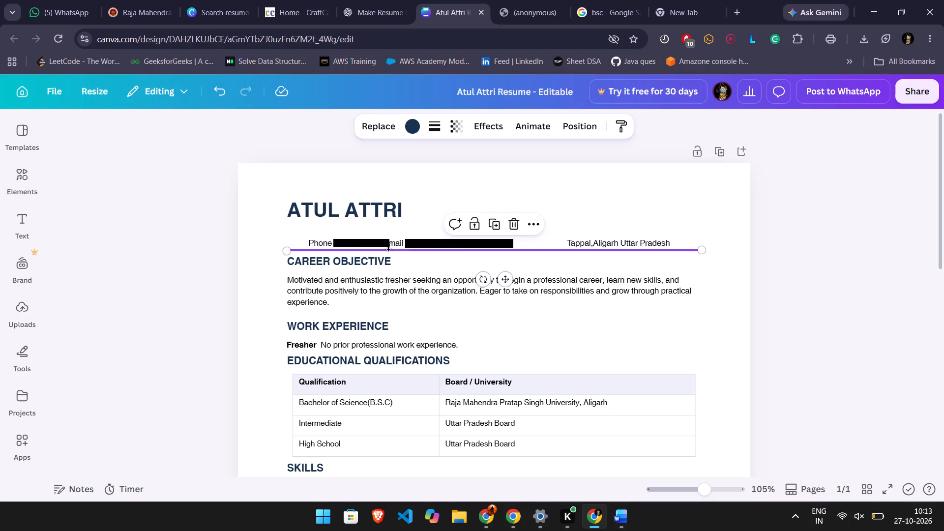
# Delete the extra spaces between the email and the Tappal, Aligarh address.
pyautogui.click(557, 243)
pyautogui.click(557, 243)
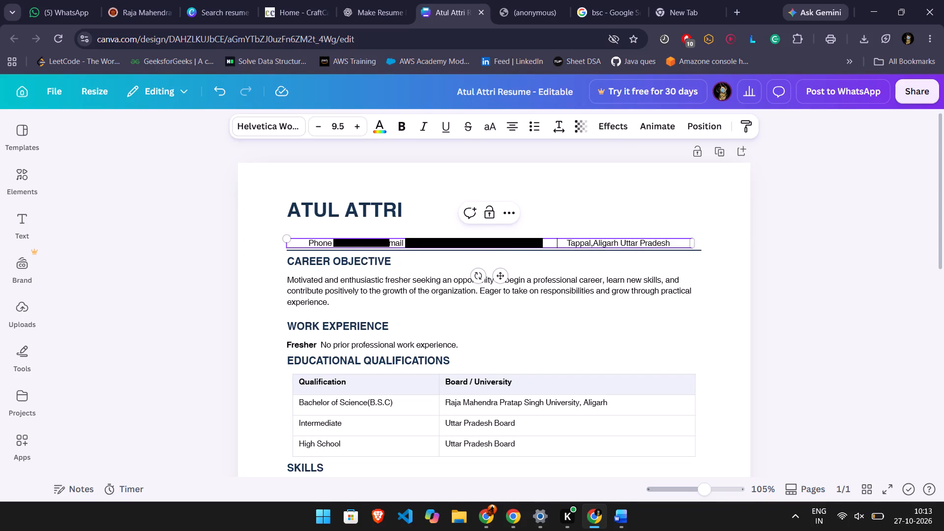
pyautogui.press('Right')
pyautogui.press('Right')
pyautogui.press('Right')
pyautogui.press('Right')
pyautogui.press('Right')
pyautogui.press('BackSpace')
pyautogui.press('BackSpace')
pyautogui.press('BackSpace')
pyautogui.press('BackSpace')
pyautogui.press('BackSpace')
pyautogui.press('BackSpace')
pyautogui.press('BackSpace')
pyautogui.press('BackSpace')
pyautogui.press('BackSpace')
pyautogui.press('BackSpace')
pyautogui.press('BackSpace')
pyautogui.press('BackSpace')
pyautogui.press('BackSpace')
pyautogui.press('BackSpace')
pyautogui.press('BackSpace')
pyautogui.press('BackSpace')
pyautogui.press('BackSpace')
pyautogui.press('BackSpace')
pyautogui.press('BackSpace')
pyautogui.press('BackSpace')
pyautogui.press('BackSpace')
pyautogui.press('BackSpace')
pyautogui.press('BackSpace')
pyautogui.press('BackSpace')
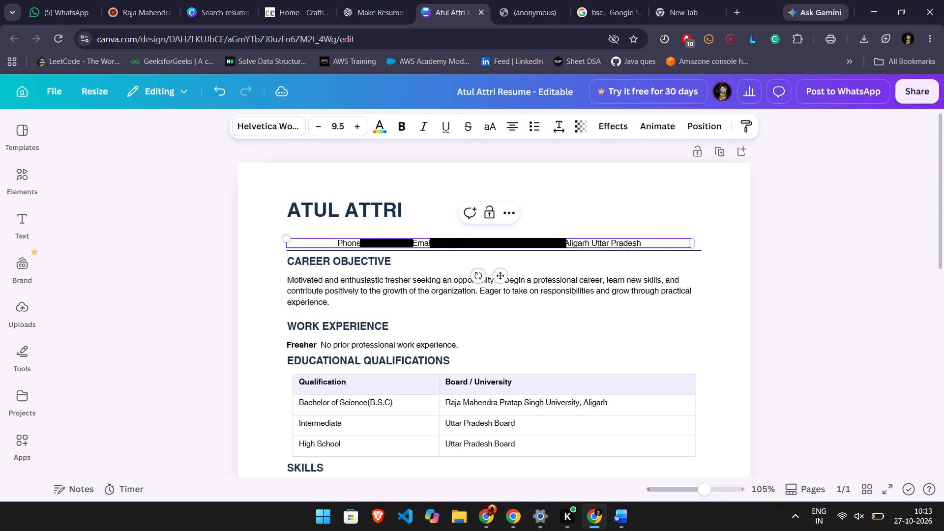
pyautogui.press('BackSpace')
# Add 10 spaces between the phone number and the Email label in the contact line.
pyautogui.press('Left')
pyautogui.press('Left')
pyautogui.press('Left')
pyautogui.press('Left')
pyautogui.press('Left')
pyautogui.press('Left')
pyautogui.press('Left')
pyautogui.press('Left')
pyautogui.press('Left')
pyautogui.press('Left')
pyautogui.press('Left')
pyautogui.press('Left')
pyautogui.press('Left')
pyautogui.press('Left')
pyautogui.press('Left')
pyautogui.press('Left')
pyautogui.press('Left')
pyautogui.press('Left')
pyautogui.press('Left')
pyautogui.press('Left')
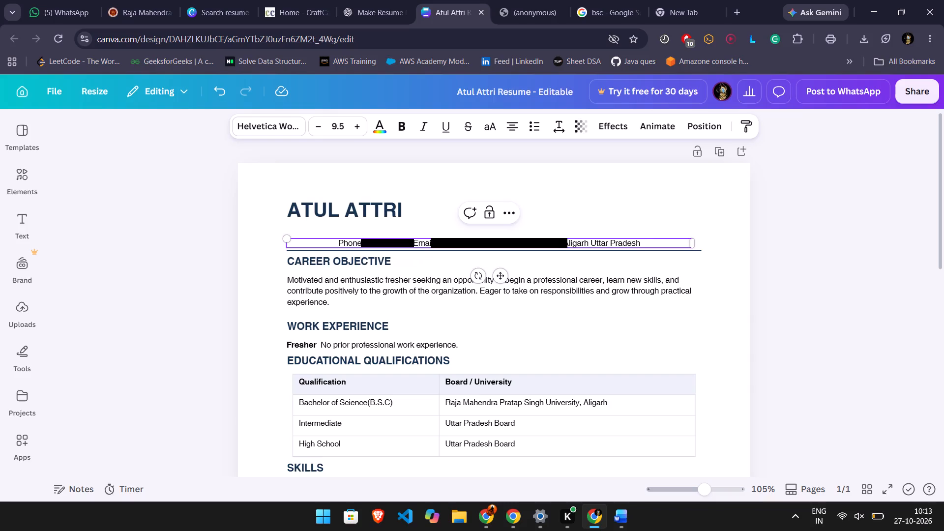
pyautogui.press('Left')
pyautogui.press('Left')
pyautogui.press('Left')
pyautogui.press('Left')
pyautogui.press('Right')
pyautogui.press('space')
pyautogui.press('space')
pyautogui.press('space')
pyautogui.press('space')
pyautogui.press('space')
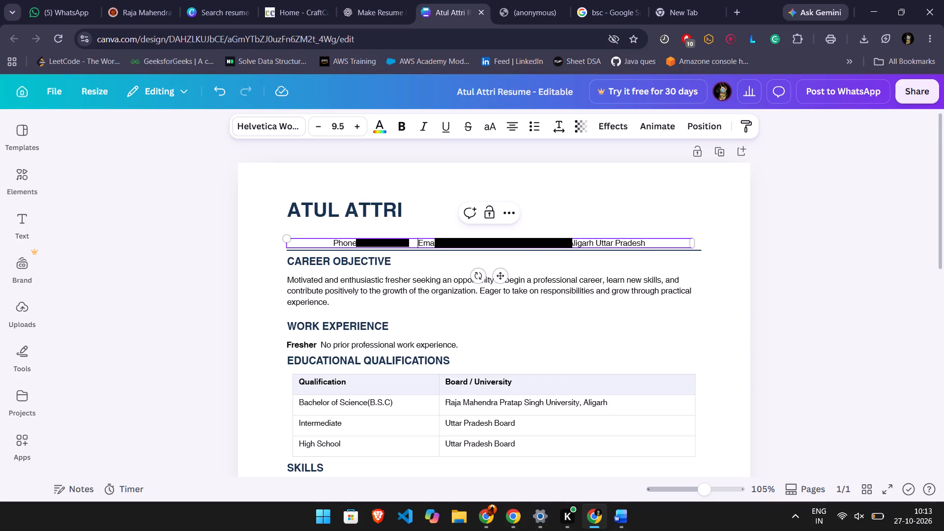
pyautogui.press('space')
pyautogui.press('space')
pyautogui.press('space')
pyautogui.press('space')
pyautogui.press('space')
# Add 15 spaces between the email and the address in the contact line.
pyautogui.press('Right')
pyautogui.press('Right')
pyautogui.press('Right')
pyautogui.press('Right')
pyautogui.press('Right')
pyautogui.press('Right')
pyautogui.press('Right')
pyautogui.press('Right')
pyautogui.press('Right')
pyautogui.press('Right')
pyautogui.press('Right')
pyautogui.press('Right')
pyautogui.press('Right')
pyautogui.press('Right')
pyautogui.press('Right')
pyautogui.press('Right')
pyautogui.press('Right')
pyautogui.press('Right')
pyautogui.press('Right')
pyautogui.press('Right')
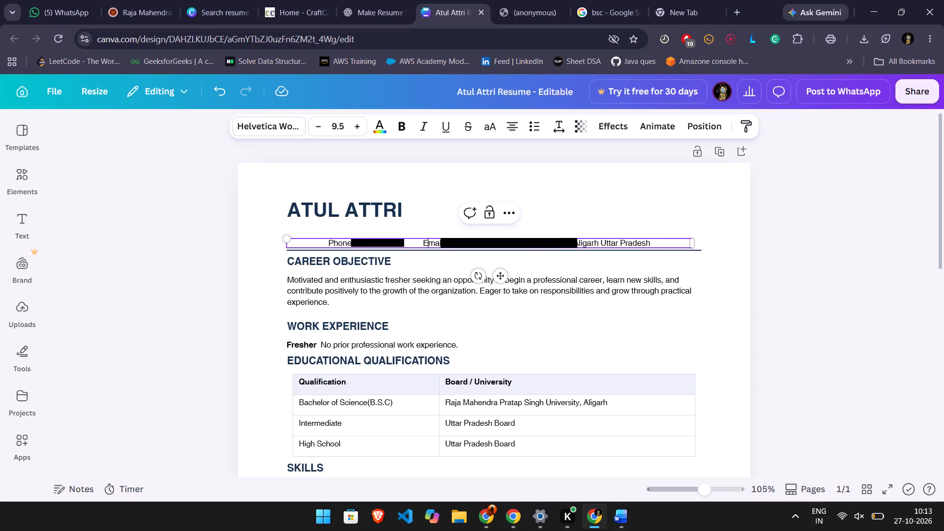
pyautogui.press('Right')
pyautogui.press('Right')
pyautogui.press('Right')
pyautogui.press('Right')
pyautogui.press('Left')
pyautogui.press('space')
pyautogui.press('space')
pyautogui.press('space')
pyautogui.press('space')
pyautogui.press('space')
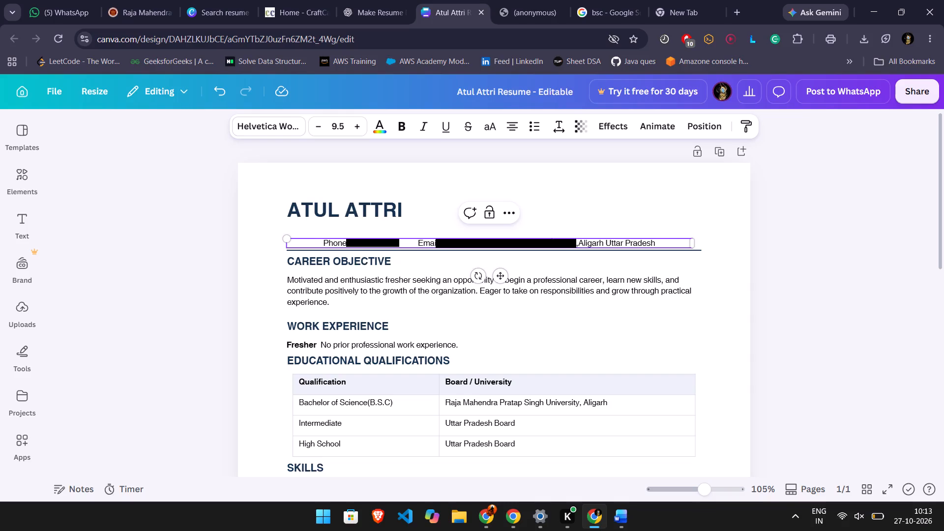
pyautogui.press('space')
pyautogui.press('space')
pyautogui.press('space')
pyautogui.press('space')
pyautogui.press('space')
pyautogui.press('Left')
pyautogui.press('Right')
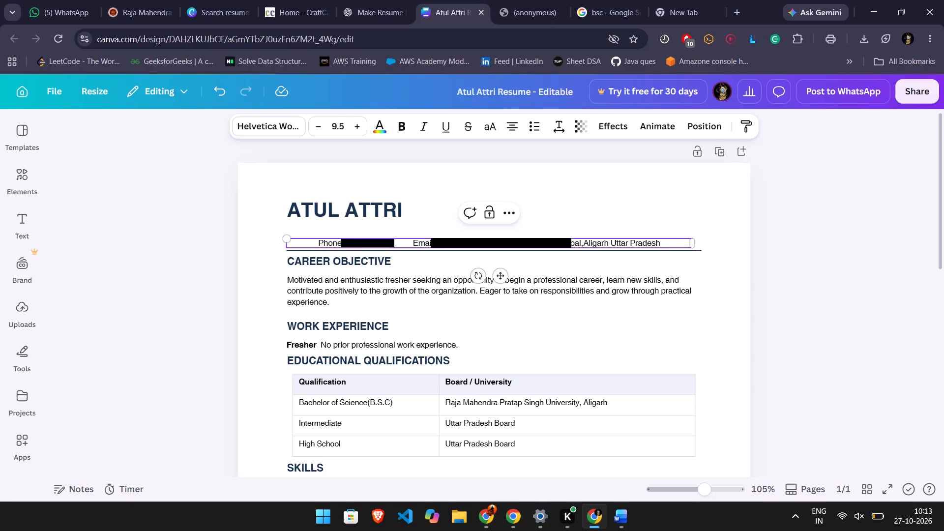
pyautogui.press('space')
pyautogui.press('space')
pyautogui.press('space')
pyautogui.press('space')
pyautogui.press('space')
# Widen the gap between the phone number and the Email label by 10 more spaces.
pyautogui.press('Left')
pyautogui.press('Left')
pyautogui.press('Left')
pyautogui.press('Left')
pyautogui.press('Left')
pyautogui.press('Left')
pyautogui.press('Left')
pyautogui.press('Left')
pyautogui.press('Left')
pyautogui.press('Left')
pyautogui.press('Left')
pyautogui.press('Left')
pyautogui.press('Left')
pyautogui.press('Left')
pyautogui.press('Left')
pyautogui.press('Left')
pyautogui.press('Left')
pyautogui.press('Left')
pyautogui.press('Left')
pyautogui.press('Left')
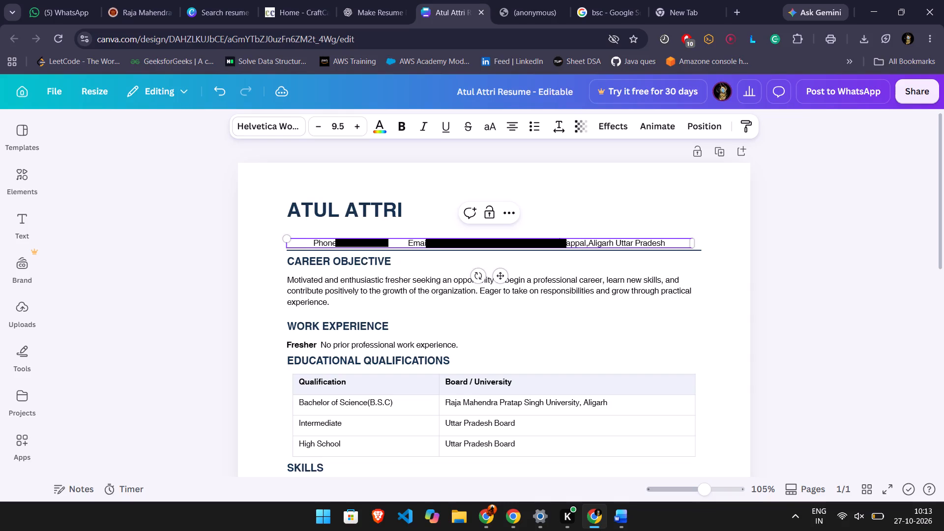
pyautogui.press('Left')
pyautogui.press('Left')
pyautogui.press('Left')
pyautogui.press('space')
pyautogui.press('space')
pyautogui.press('space')
pyautogui.press('space')
pyautogui.press('space')
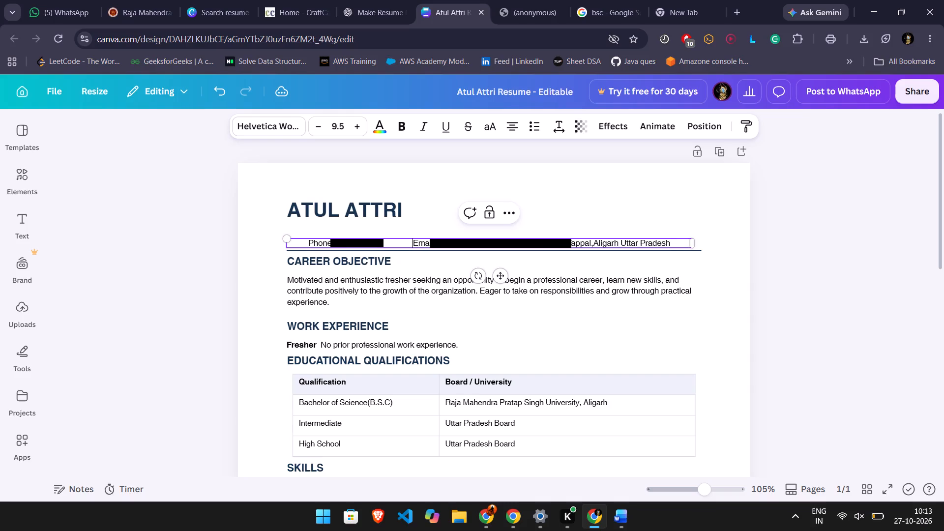
pyautogui.press('space')
pyautogui.press('space')
pyautogui.press('space')
pyautogui.press('space')
pyautogui.press('space')
# Widen the gap between the email and the address by 9 more spaces.
pyautogui.press('Right')
pyautogui.press('Right')
pyautogui.press('Right')
pyautogui.press('Right')
pyautogui.press('Right')
pyautogui.press('Right')
pyautogui.press('Right')
pyautogui.press('Right')
pyautogui.press('Right')
pyautogui.press('Right')
pyautogui.press('Right')
pyautogui.press('Right')
pyautogui.press('Right')
pyautogui.press('Right')
pyautogui.press('Right')
pyautogui.press('Right')
pyautogui.press('Right')
pyautogui.press('Right')
pyautogui.press('Right')
pyautogui.press('Right')
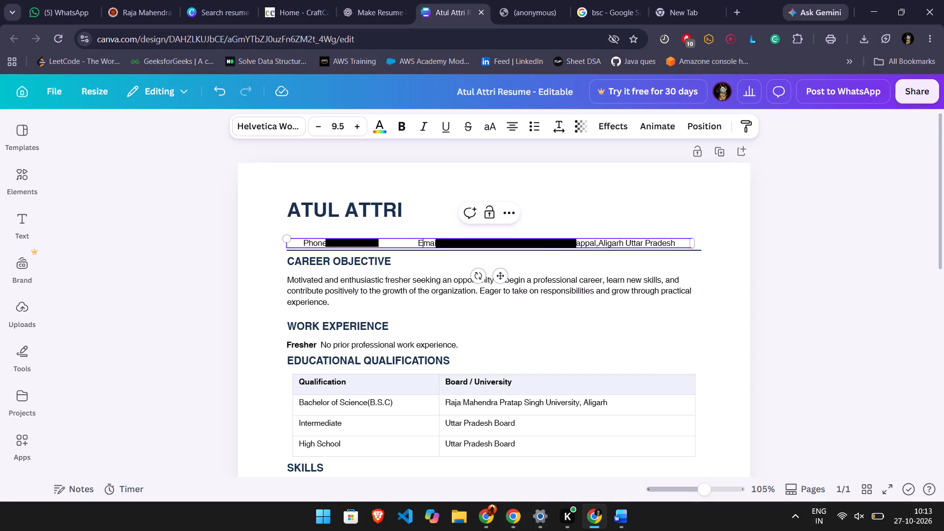
pyautogui.press('space')
pyautogui.press('space')
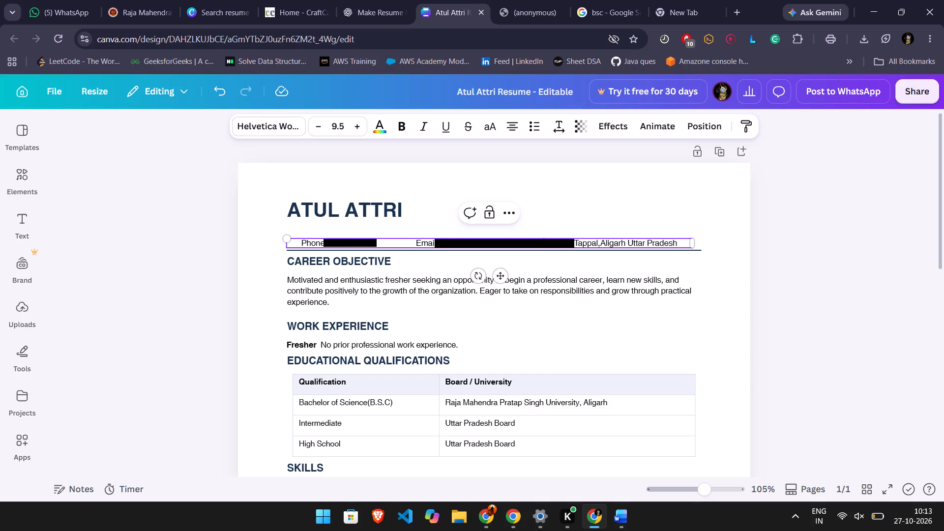
pyautogui.press('space')
pyautogui.press('space')
pyautogui.press('space')
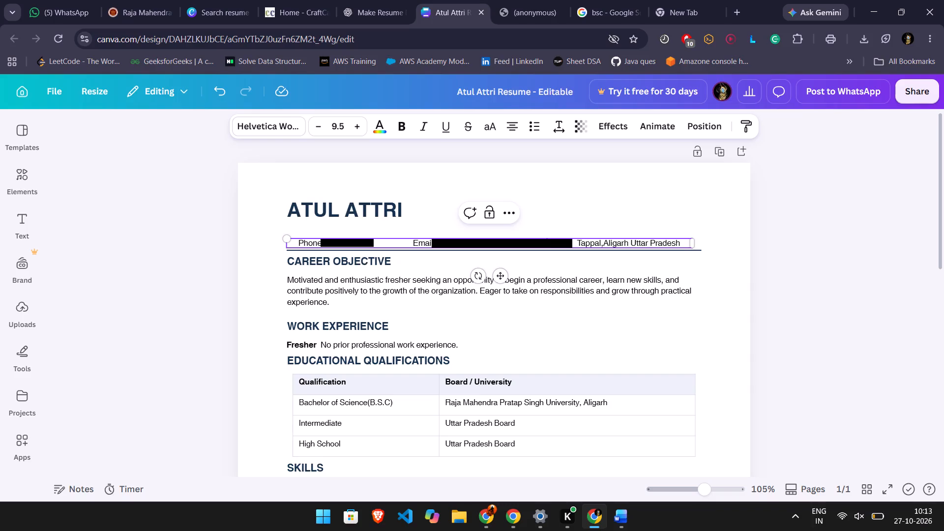
pyautogui.press('space')
pyautogui.press('space')
pyautogui.press('space')
pyautogui.press('space')
# Widen the gap between the phone number and the Email label in the contact line by 6 more spaces.
pyautogui.press('Left')
pyautogui.press('Left')
pyautogui.press('Left')
pyautogui.press('Left')
pyautogui.press('Left')
pyautogui.press('Left')
pyautogui.press('Left')
pyautogui.press('Left')
pyautogui.press('Left')
pyautogui.press('Left')
pyautogui.press('Left')
pyautogui.press('Left')
pyautogui.press('Left')
pyautogui.press('Left')
pyautogui.press('Left')
pyautogui.press('Left')
pyautogui.press('Left')
pyautogui.press('Left')
pyautogui.press('Left')
pyautogui.press('Left')
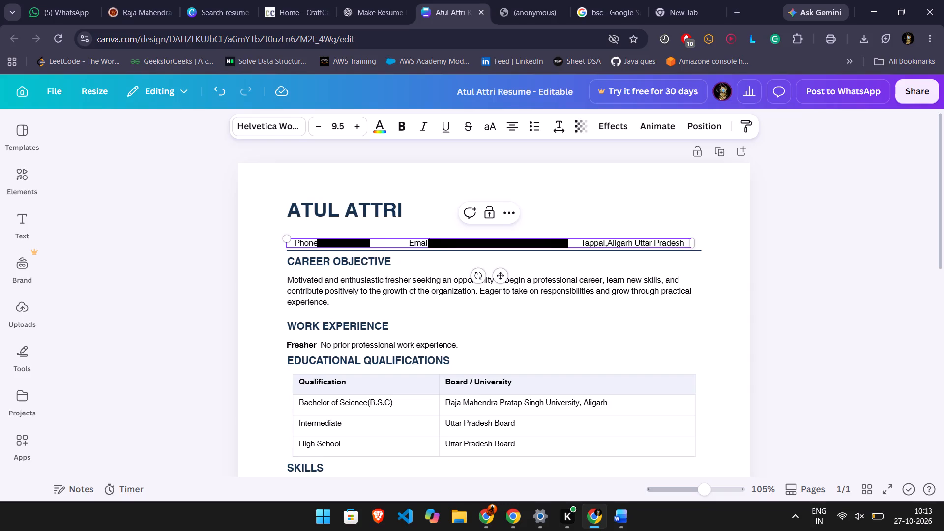
pyautogui.press('Left')
pyautogui.press('Left')
pyautogui.press('Left')
pyautogui.press('Left')
pyautogui.press('Left')
pyautogui.press('Left')
pyautogui.press('Left')
pyautogui.press('Left')
pyautogui.press('Left')
pyautogui.press('Left')
pyautogui.press('Left')
pyautogui.press('space')
pyautogui.press('space')
pyautogui.press('space')
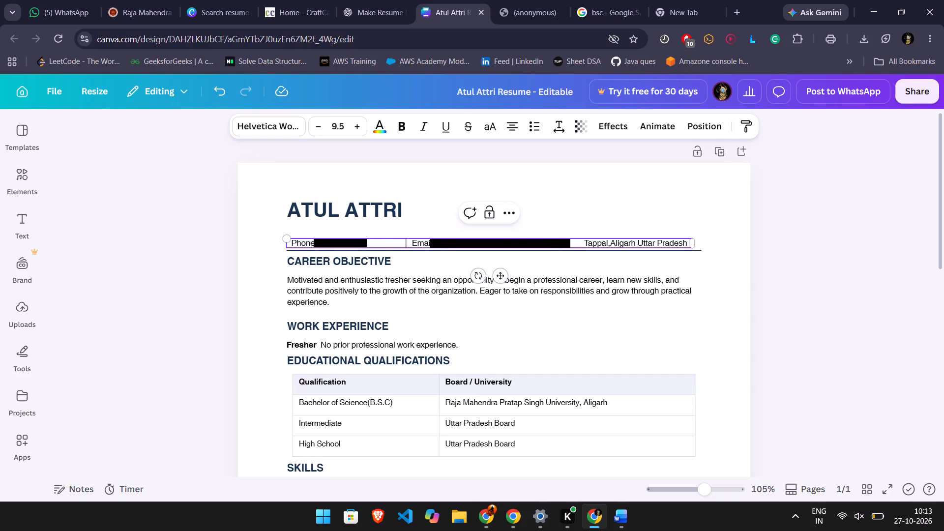
pyautogui.press('space')
pyautogui.press('space')
pyautogui.press('space')
# Widen the gap between the email and the address in the contact line by 2 more spaces.
pyautogui.press('Right')
pyautogui.press('Right')
pyautogui.press('Right')
pyautogui.press('Right')
pyautogui.press('Right')
pyautogui.press('Right')
pyautogui.press('Right')
pyautogui.press('Right')
pyautogui.press('Right')
pyautogui.press('Right')
pyautogui.press('Right')
pyautogui.press('Right')
pyautogui.press('Right')
pyautogui.press('Right')
pyautogui.press('Right')
pyautogui.press('Right')
pyautogui.press('Right')
pyautogui.press('Right')
pyautogui.press('Right')
pyautogui.press('Right')
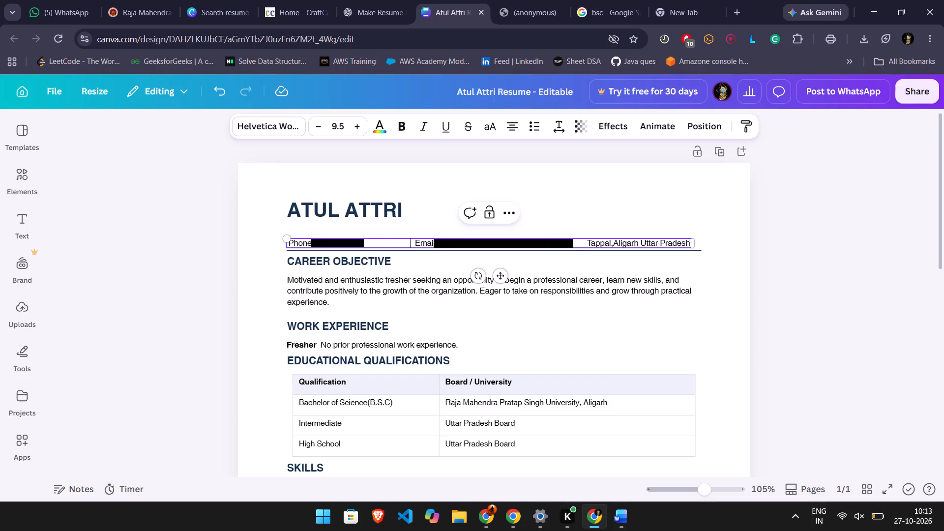
pyautogui.press('space')
pyautogui.press('space')
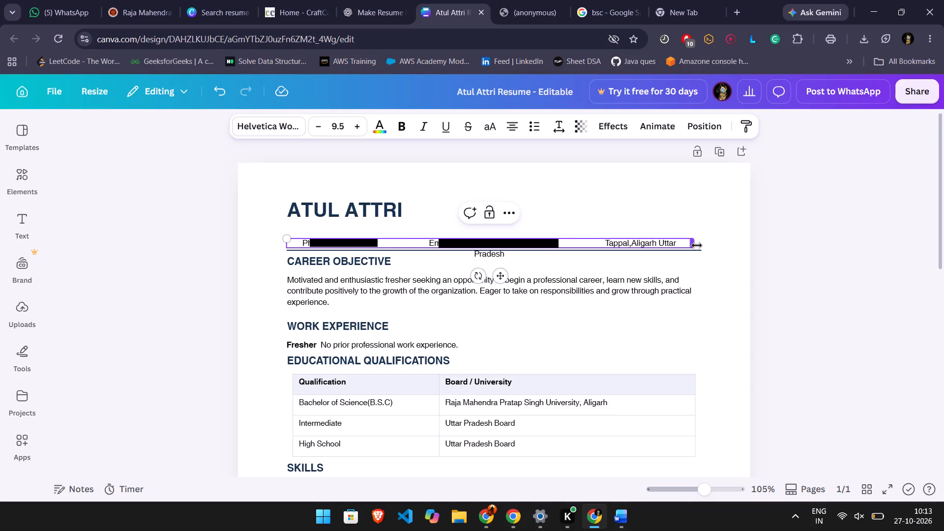
# Widen the contact line's text box to about 16.9 so the whole address fits on one line.
pyautogui.moveTo(697, 245); pyautogui.dragTo(704, 244)
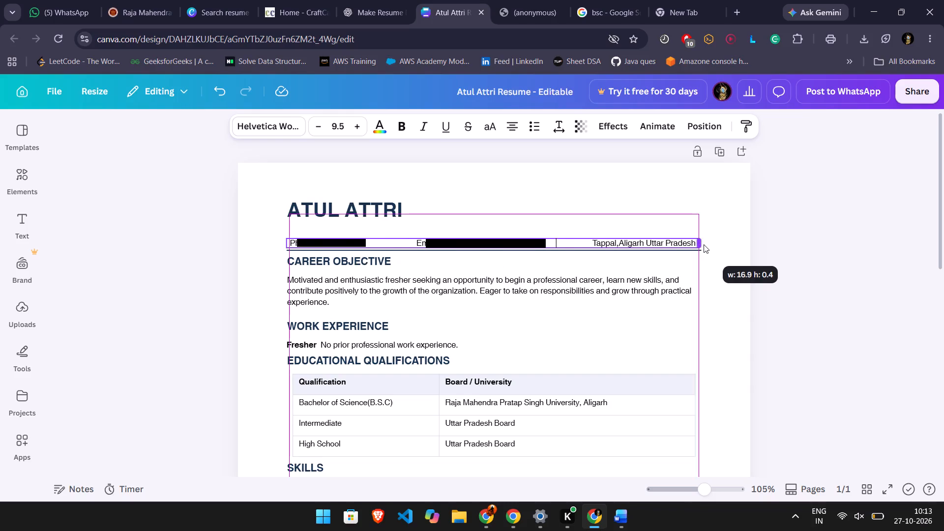
pyautogui.moveTo(704, 244); pyautogui.dragTo(704, 244)
pyautogui.click(812, 259)
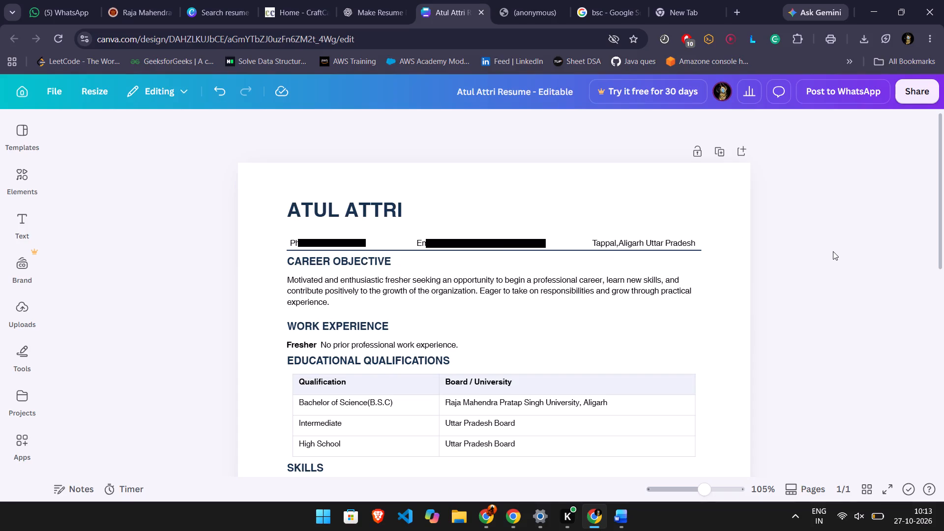
# Open the download settings for the resume design to export it as a PDF.
pyautogui.click(920, 85)
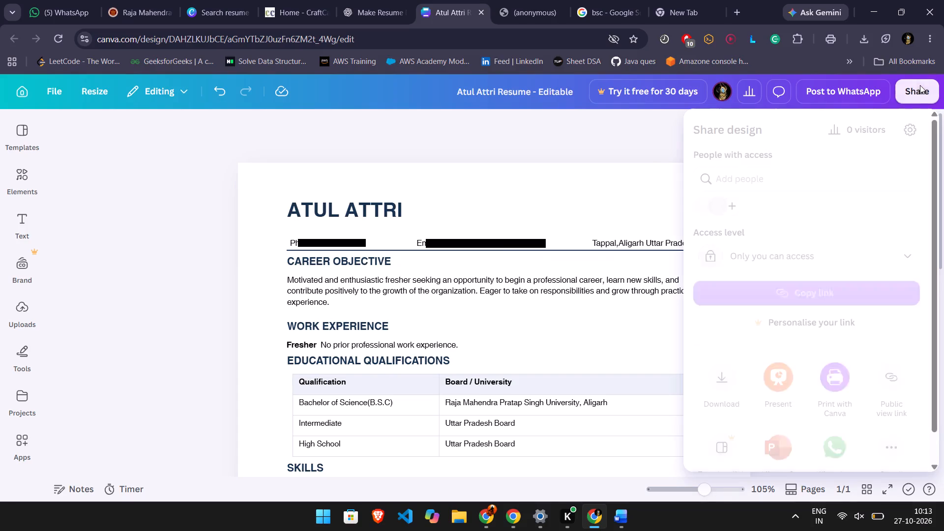
pyautogui.click(717, 385)
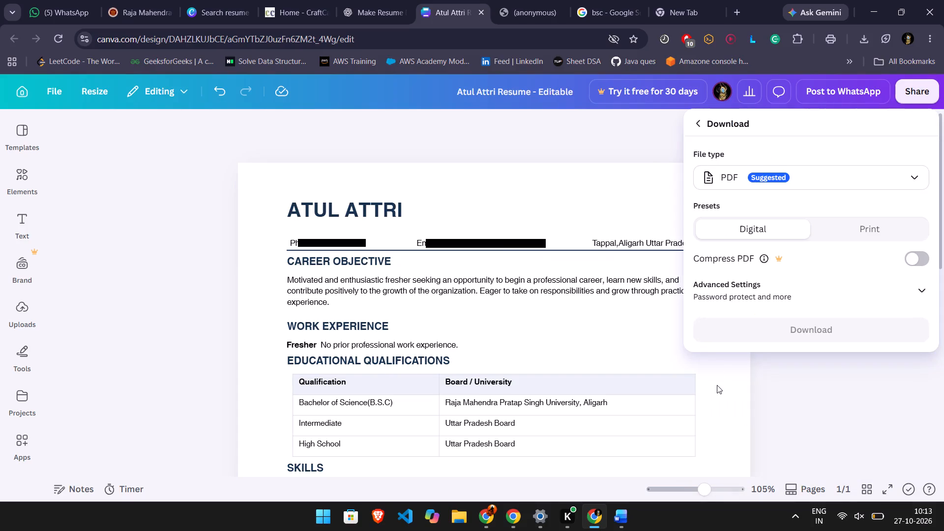
# Download the resume as a PDF to the DOWNLOADS (E:) drive, trimming the "Editable (1)" ending from the suggested file name.
pyautogui.click(766, 330)
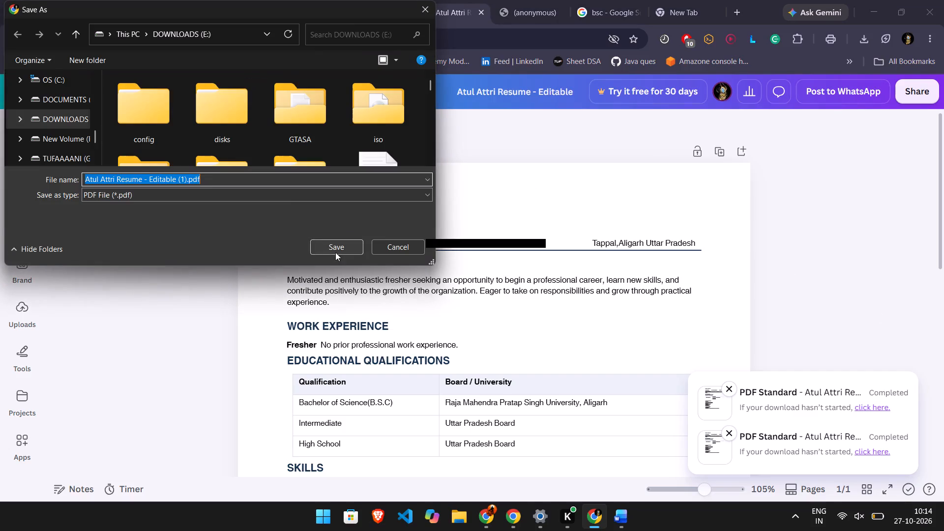
pyautogui.click(185, 181)
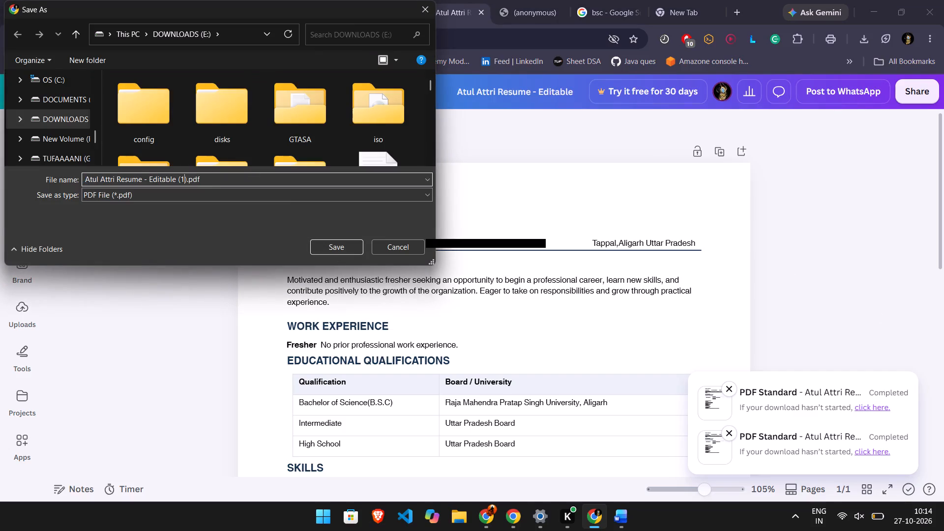
pyautogui.press('Right')
pyautogui.press('BackSpace')
pyautogui.press('BackSpace')
pyautogui.press('BackSpace')
pyautogui.press('BackSpace')
pyautogui.press('BackSpace')
pyautogui.press('BackSpace')
pyautogui.press('BackSpace')
pyautogui.press('BackSpace')
pyautogui.press('BackSpace')
pyautogui.press('BackSpace')
pyautogui.press('BackSpace')
pyautogui.press('BackSpace')
pyautogui.press('BackSpace')
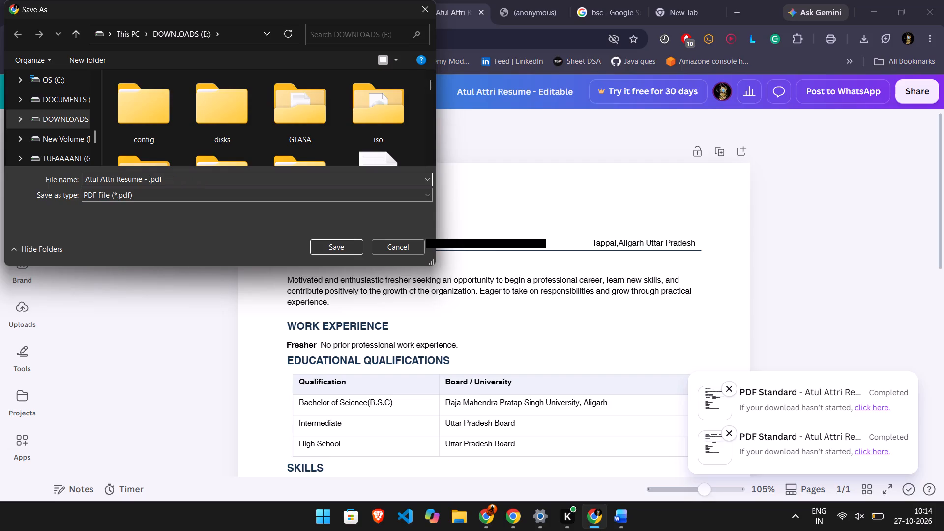
pyautogui.press('BackSpace')
pyautogui.press('Return')
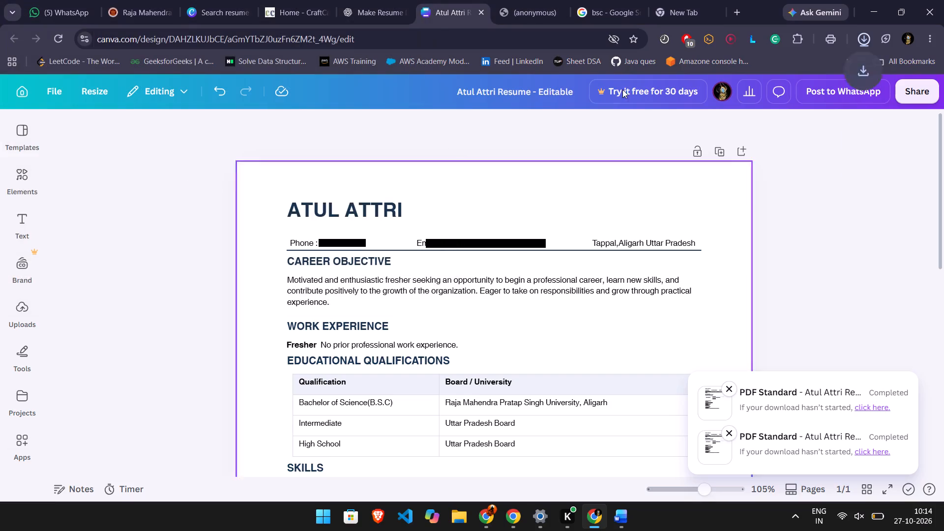
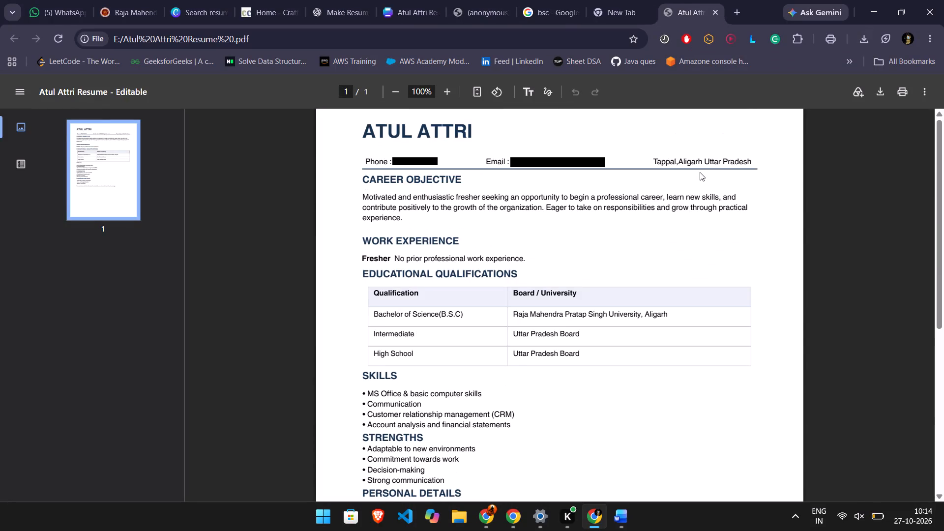
# Review the exported resume PDF from the header contact line down to the closing declaration, checking its layout and content.
pyautogui.scroll(-2, 700, 172)
pyautogui.scroll(2, 700, 172)
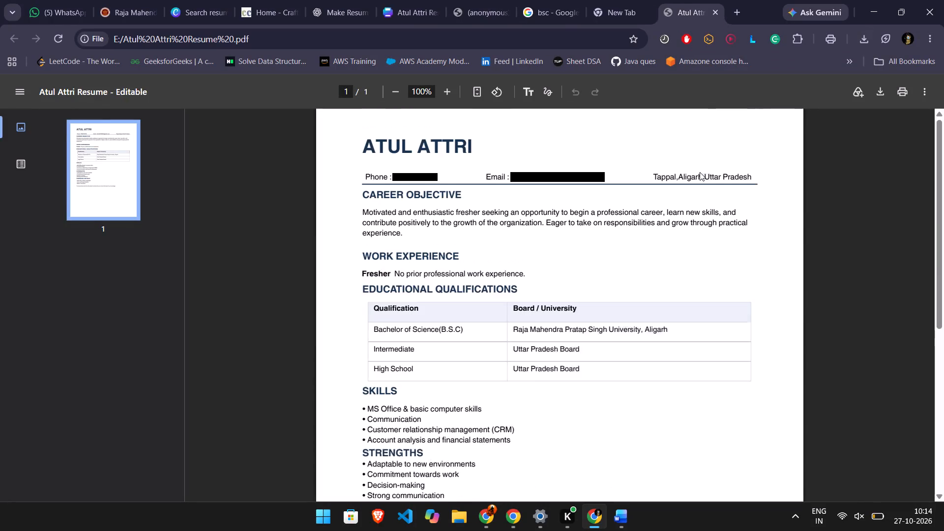
pyautogui.scroll(1, 700, 172)
pyautogui.scroll(-4, 700, 172)
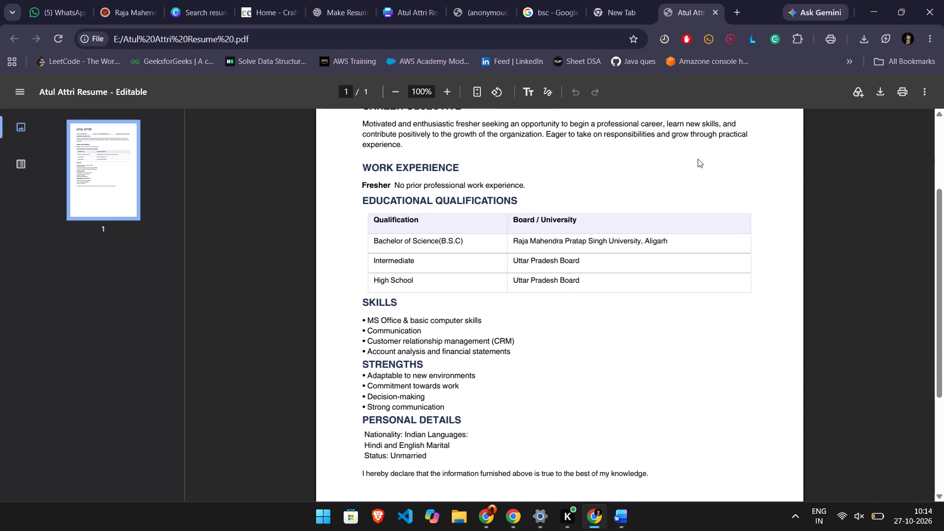
pyautogui.hscroll(1, 696, 151)
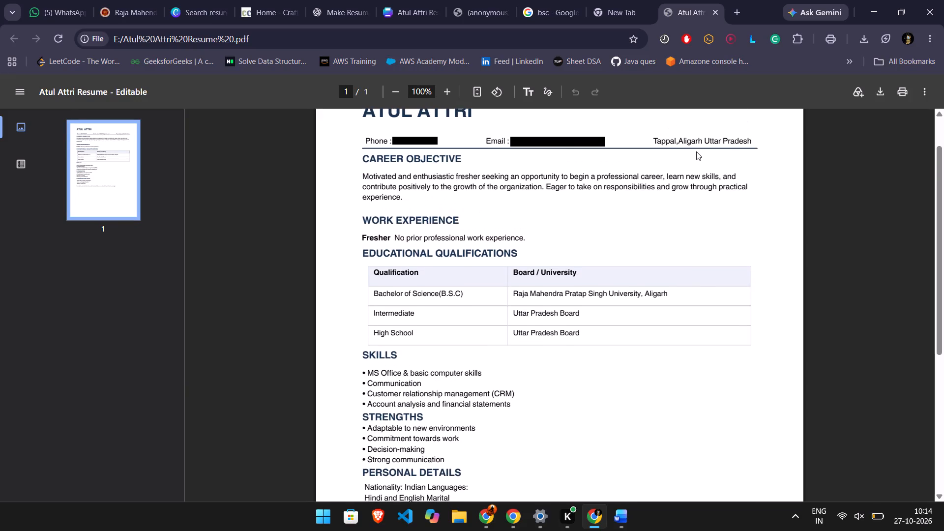
pyautogui.hscroll(2, 696, 151)
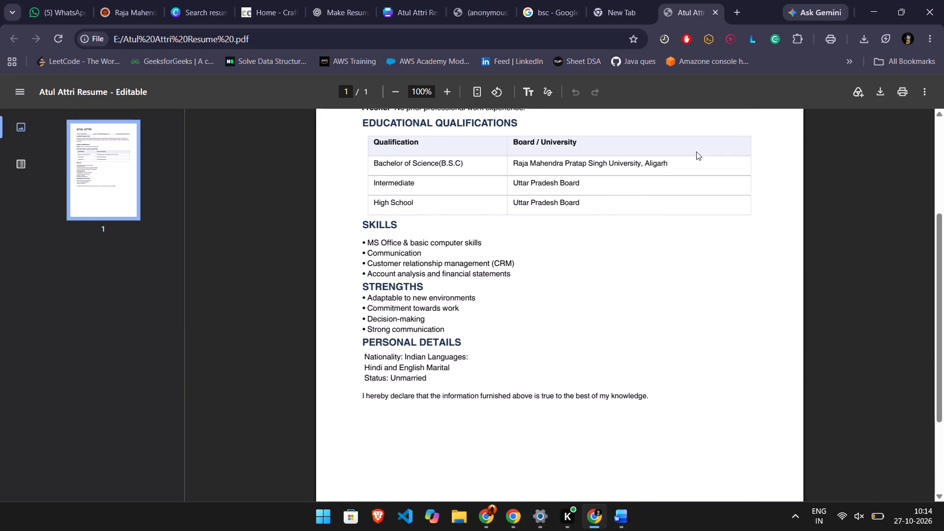
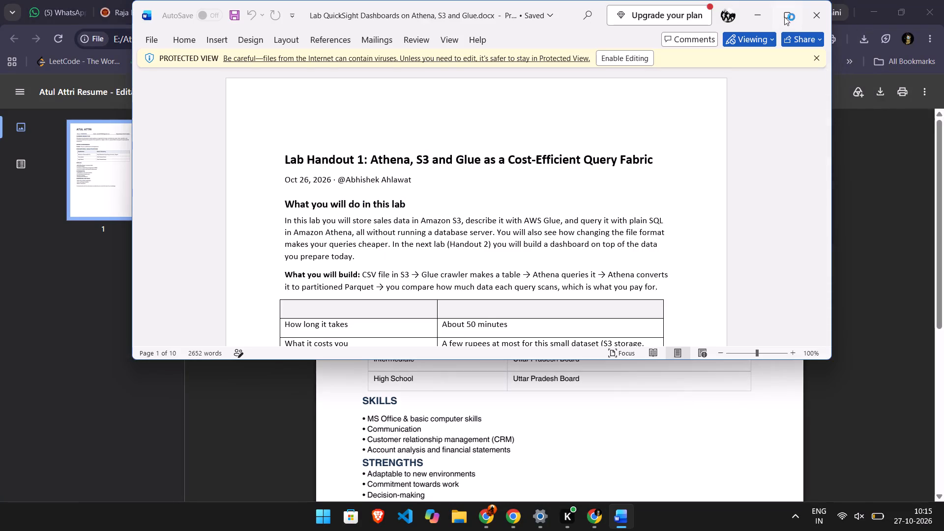
# Leave the Word lab handout and switch to Chrome, bringing up the open Google search page for bsc.
pyautogui.moveTo(604, 265); pyautogui.dragTo(604, 519)
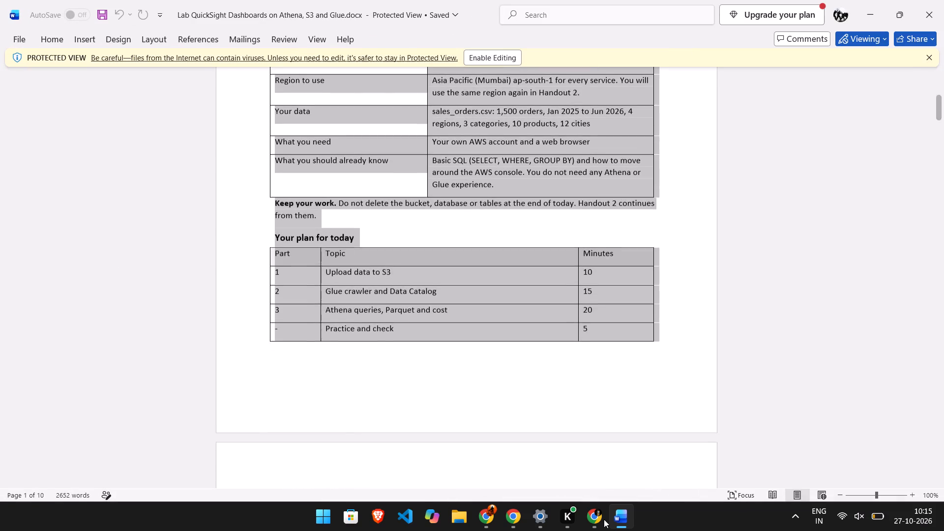
pyautogui.click(604, 519)
pyautogui.click(549, 4)
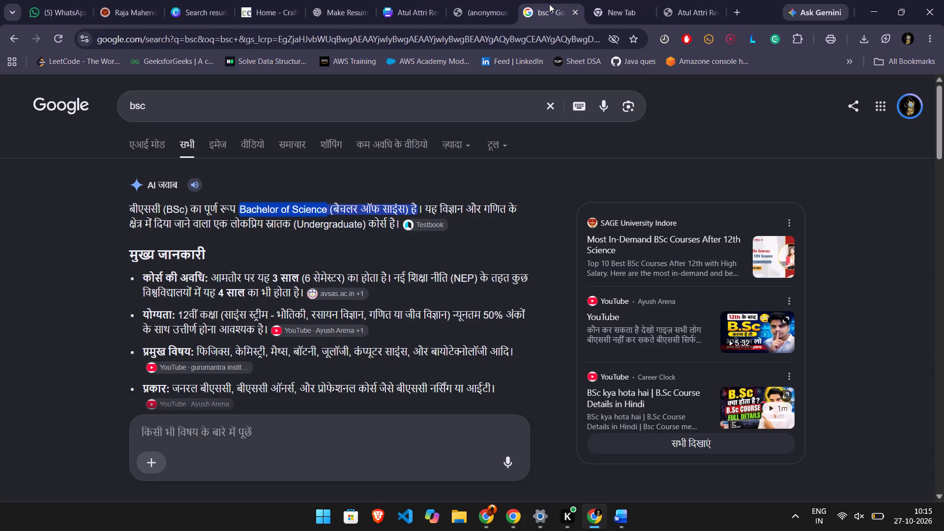
# Switch to the open CraftCanvas website and look through its home page content.
pyautogui.click(268, 7)
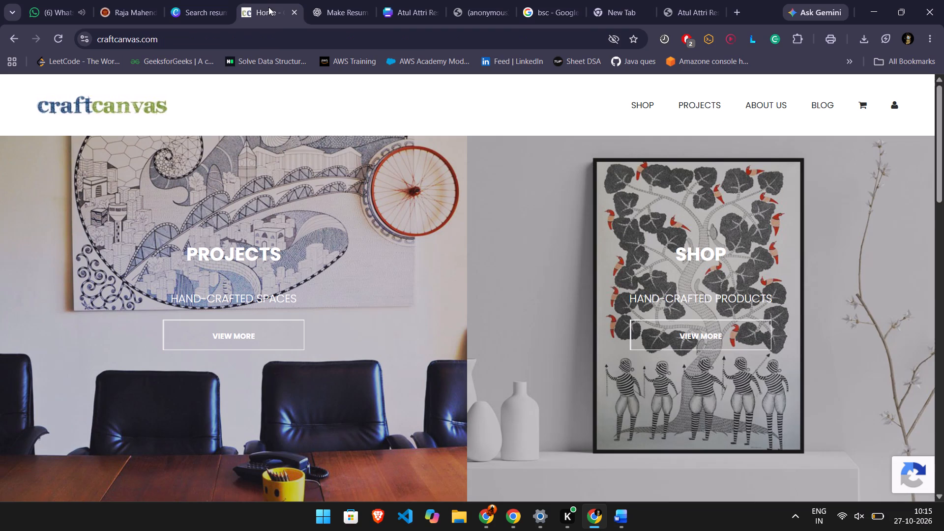
pyautogui.scroll(-6, 367, 262)
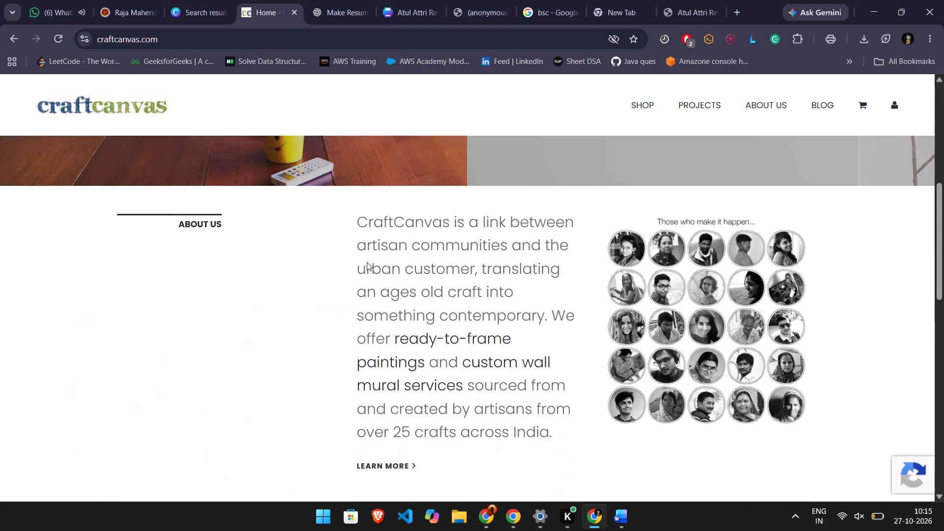
pyautogui.scroll(-5, 367, 262)
pyautogui.scroll(6, 367, 262)
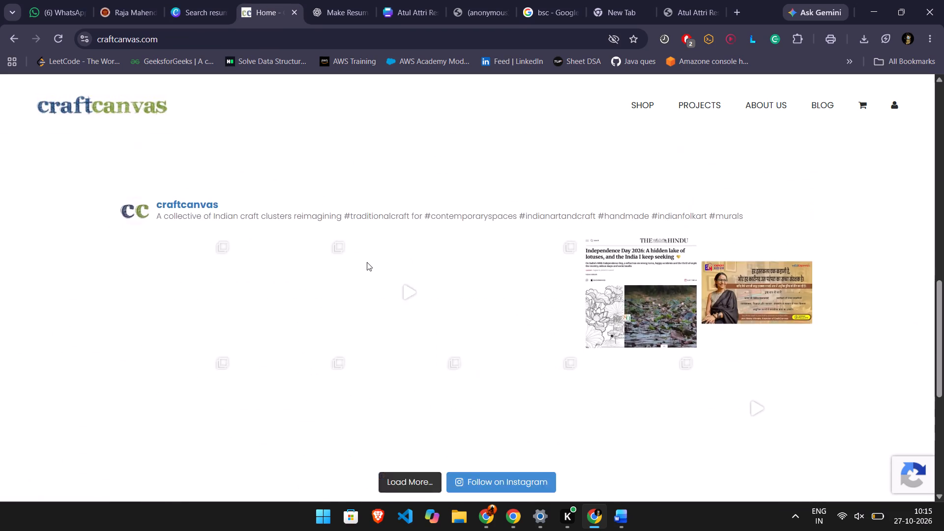
pyautogui.scroll(8, 367, 262)
# Return to the Google results for "craft canva" and look through the listed results.
pyautogui.hscroll(7, 367, 262)
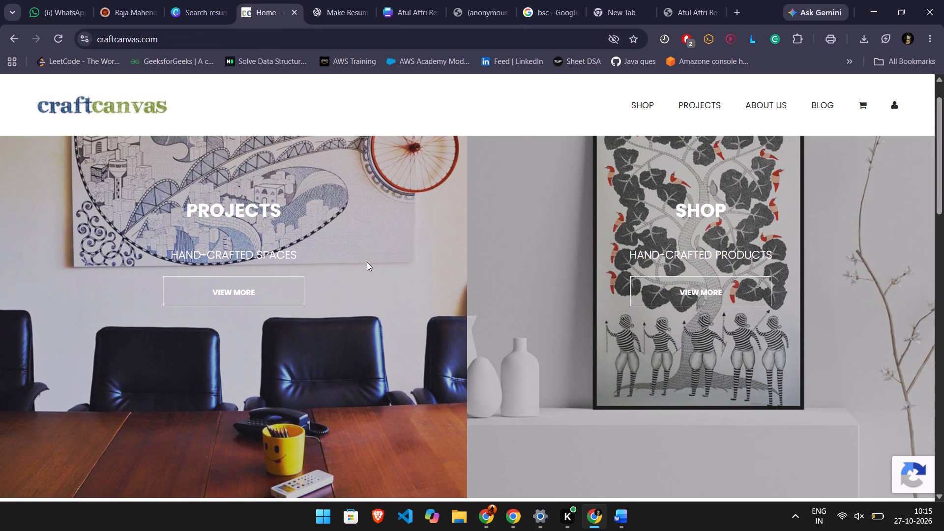
pyautogui.hscroll(6, 367, 262)
pyautogui.scroll(-7, 367, 262)
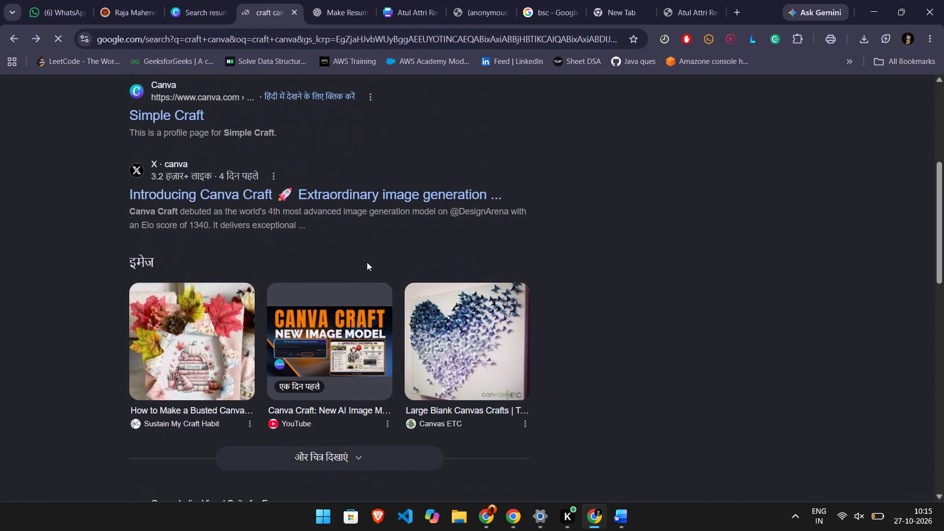
pyautogui.scroll(-3, 367, 262)
pyautogui.scroll(1, 367, 262)
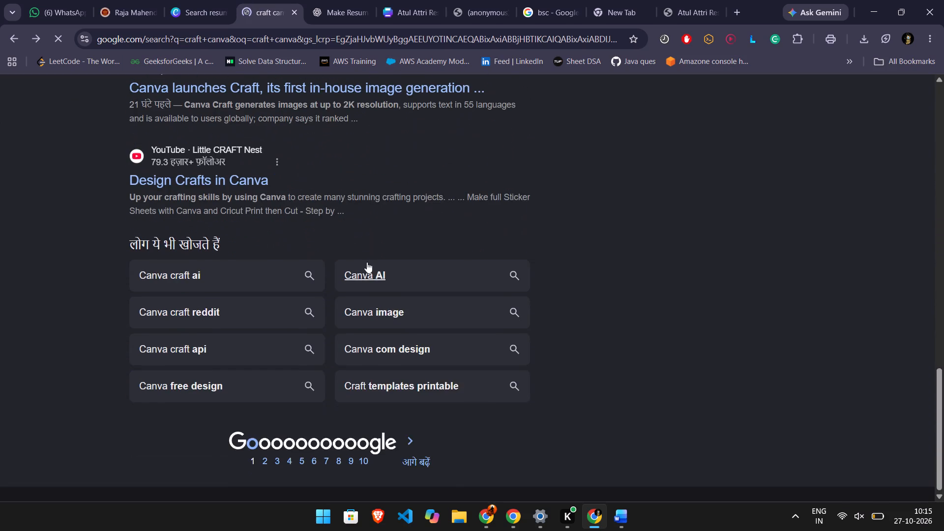
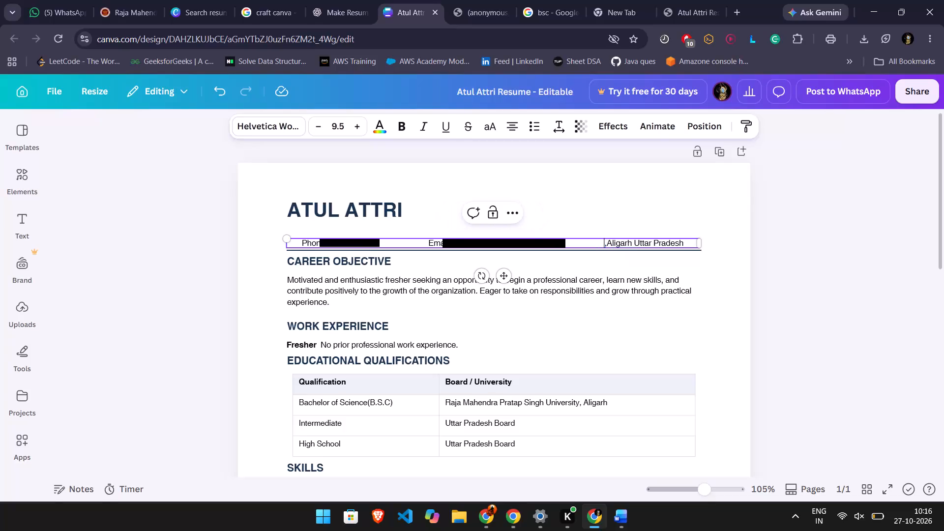
# Delete the location text at the end of the contact line, including its comma and the blank spaces after the email address.
pyautogui.press('Right')
pyautogui.press('Right')
pyautogui.press('Right')
pyautogui.press('Right')
pyautogui.press('Right')
pyautogui.press('Right')
pyautogui.press('Right')
pyautogui.press('Right')
pyautogui.press('Right')
pyautogui.press('Right')
pyautogui.press('Right')
pyautogui.press('Right')
pyautogui.press('Right')
pyautogui.press('Right')
pyautogui.press('Right')
pyautogui.press('Right')
pyautogui.press('Right')
pyautogui.press('Right')
pyautogui.press('Right')
pyautogui.press('Right')
pyautogui.press('Right')
pyautogui.press('Right')
pyautogui.press('Right')
pyautogui.press('Right')
pyautogui.press('Right')
pyautogui.press('Right')
pyautogui.press('BackSpace')
pyautogui.press('BackSpace')
pyautogui.press('BackSpace')
pyautogui.press('BackSpace')
pyautogui.press('BackSpace')
pyautogui.press('BackSpace')
pyautogui.press('BackSpace')
pyautogui.press('BackSpace')
pyautogui.press('BackSpace')
pyautogui.press('BackSpace')
pyautogui.press('BackSpace')
pyautogui.press('BackSpace')
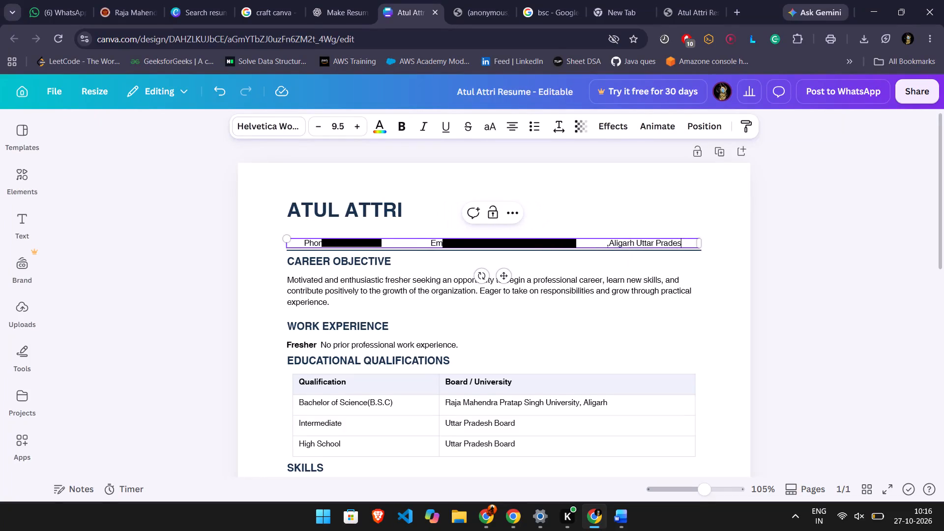
pyautogui.press('BackSpace')
pyautogui.press('BackSpace')
pyautogui.press('BackSpace')
pyautogui.press('BackSpace')
pyautogui.press('BackSpace')
pyautogui.press('BackSpace')
pyautogui.press('BackSpace')
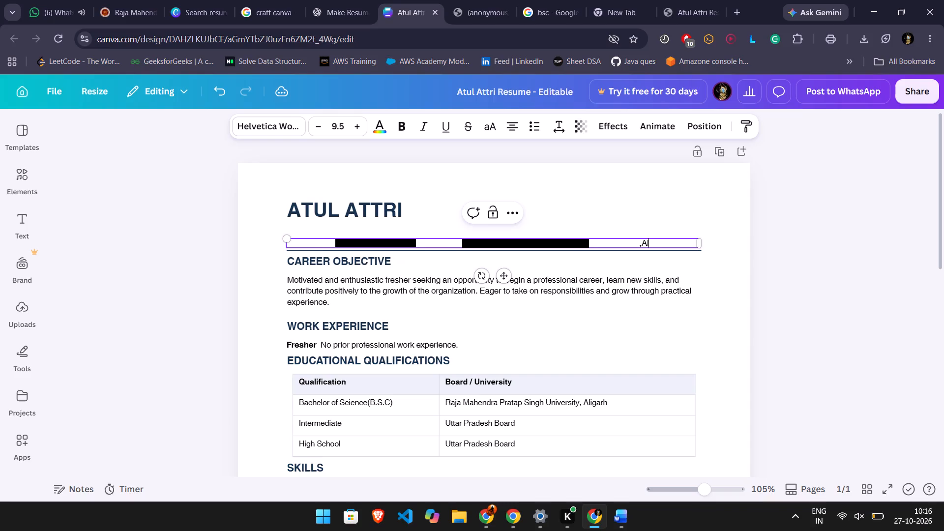
pyautogui.press('BackSpace')
pyautogui.press('BackSpace')
pyautogui.press('BackSpace')
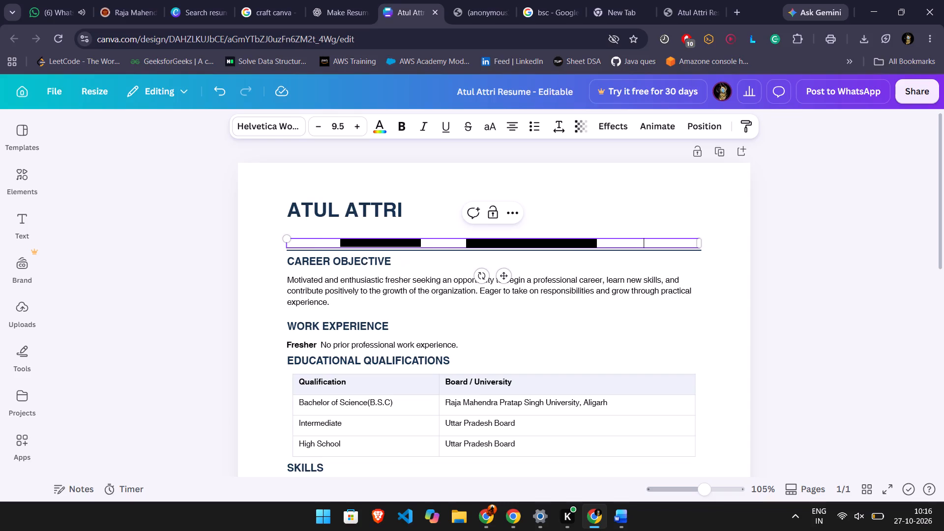
pyautogui.press('BackSpace')
pyautogui.press('BackSpace')
pyautogui.press('BackSpace')
pyautogui.press('BackSpace')
pyautogui.press('BackSpace')
pyautogui.press('BackSpace')
pyautogui.press('BackSpace')
pyautogui.press('BackSpace')
pyautogui.press('BackSpace')
pyautogui.press('BackSpace')
pyautogui.press('BackSpace')
pyautogui.press('BackSpace')
pyautogui.press('BackSpace')
pyautogui.press('BackSpace')
pyautogui.press('BackSpace')
pyautogui.press('BackSpace')
pyautogui.press('BackSpace')
pyautogui.press('BackSpace')
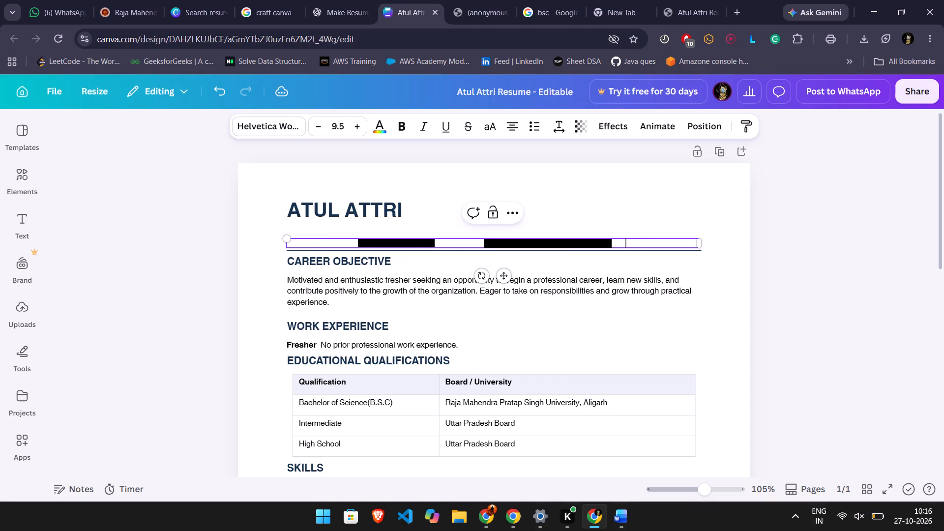
pyautogui.press('BackSpace')
pyautogui.press('BackSpace')
pyautogui.press('BackSpace')
pyautogui.press('BackSpace')
pyautogui.press('BackSpace')
pyautogui.press('BackSpace')
pyautogui.press('BackSpace')
pyautogui.press('BackSpace')
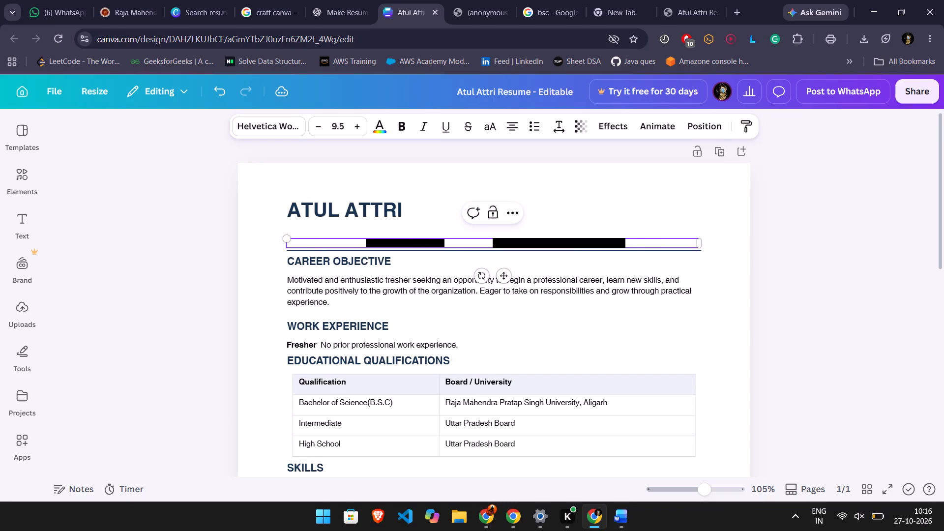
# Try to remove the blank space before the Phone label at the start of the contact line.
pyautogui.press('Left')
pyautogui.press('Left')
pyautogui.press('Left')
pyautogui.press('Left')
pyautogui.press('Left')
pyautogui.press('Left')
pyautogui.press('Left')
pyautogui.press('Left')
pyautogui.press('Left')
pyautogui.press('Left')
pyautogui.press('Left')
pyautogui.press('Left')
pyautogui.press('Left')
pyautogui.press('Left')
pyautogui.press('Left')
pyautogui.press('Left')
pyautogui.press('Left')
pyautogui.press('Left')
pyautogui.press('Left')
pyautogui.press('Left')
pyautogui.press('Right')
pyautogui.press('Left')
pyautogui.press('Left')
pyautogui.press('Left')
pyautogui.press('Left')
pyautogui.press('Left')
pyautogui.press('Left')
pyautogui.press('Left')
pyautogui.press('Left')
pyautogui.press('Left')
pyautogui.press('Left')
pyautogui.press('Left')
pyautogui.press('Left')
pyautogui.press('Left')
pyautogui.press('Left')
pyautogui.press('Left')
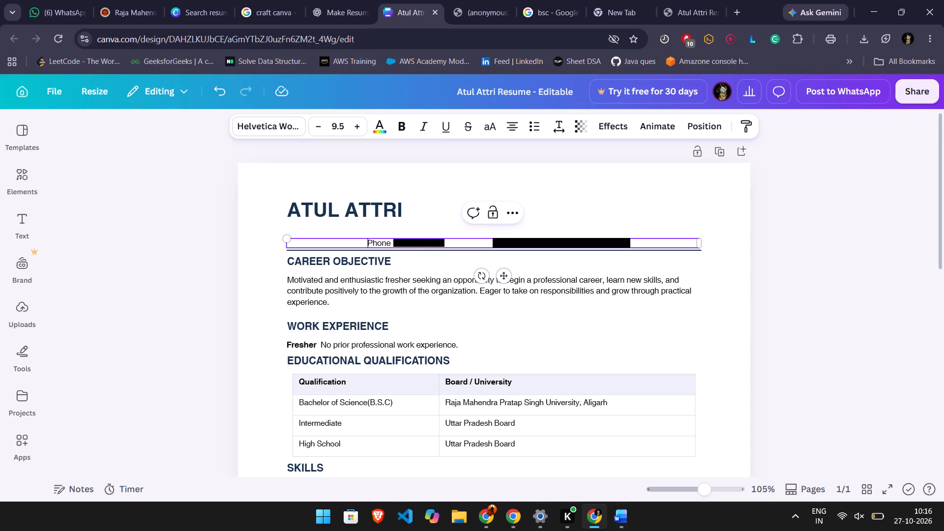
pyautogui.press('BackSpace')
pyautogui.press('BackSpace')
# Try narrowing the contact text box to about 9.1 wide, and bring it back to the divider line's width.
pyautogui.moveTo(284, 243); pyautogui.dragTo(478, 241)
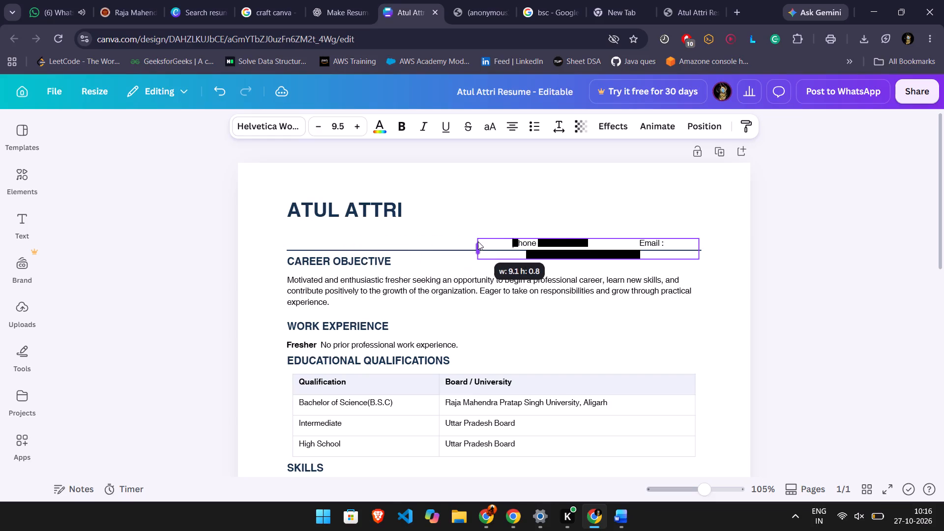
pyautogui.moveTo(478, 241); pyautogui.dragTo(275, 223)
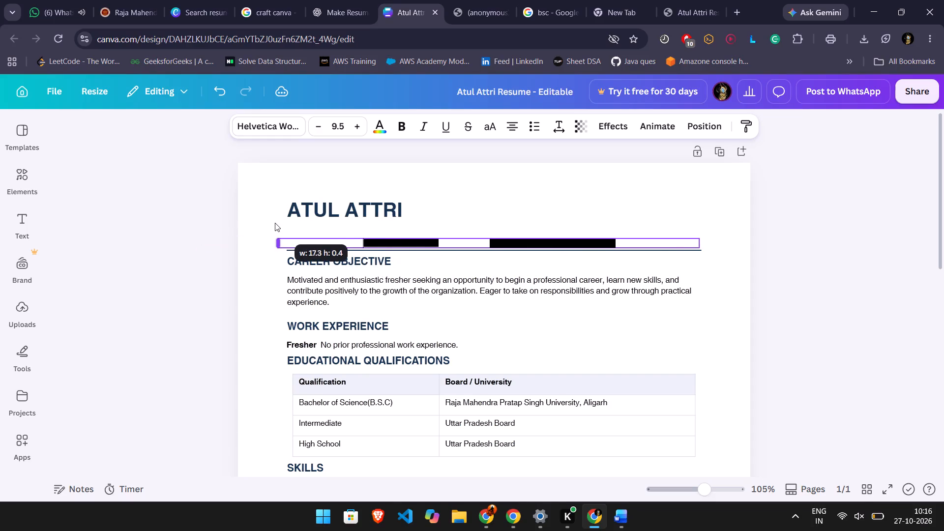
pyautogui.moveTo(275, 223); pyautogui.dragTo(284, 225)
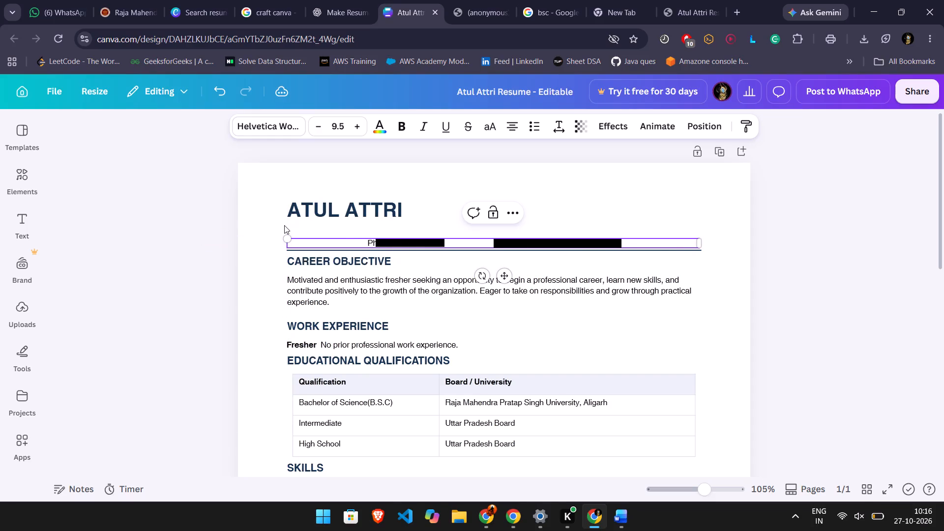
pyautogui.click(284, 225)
# Insert spaces between the phone number and the Email label until the two entries reach opposite ends of the contact line.
pyautogui.click(311, 244)
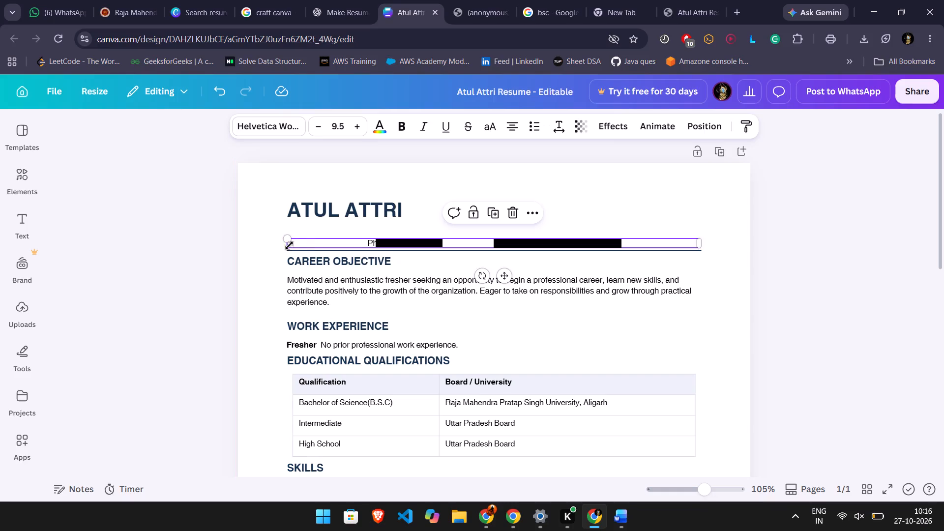
pyautogui.click(456, 239)
pyautogui.click(456, 239)
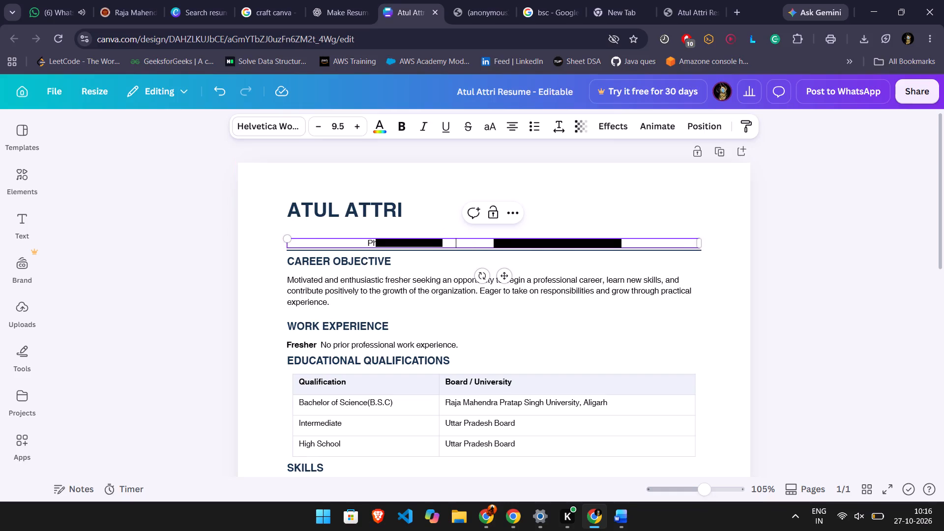
pyautogui.press('space')
pyautogui.press('space')
pyautogui.press('space')
pyautogui.press('space')
pyautogui.press('space')
pyautogui.press('space')
pyautogui.press('space')
pyautogui.press('space')
pyautogui.press('space')
pyautogui.press('space')
pyautogui.press('space')
pyautogui.press('space')
pyautogui.press('space')
pyautogui.press('space')
pyautogui.press('space')
pyautogui.press('space')
pyautogui.press('space')
pyautogui.press('space')
pyautogui.press('space')
pyautogui.press('space')
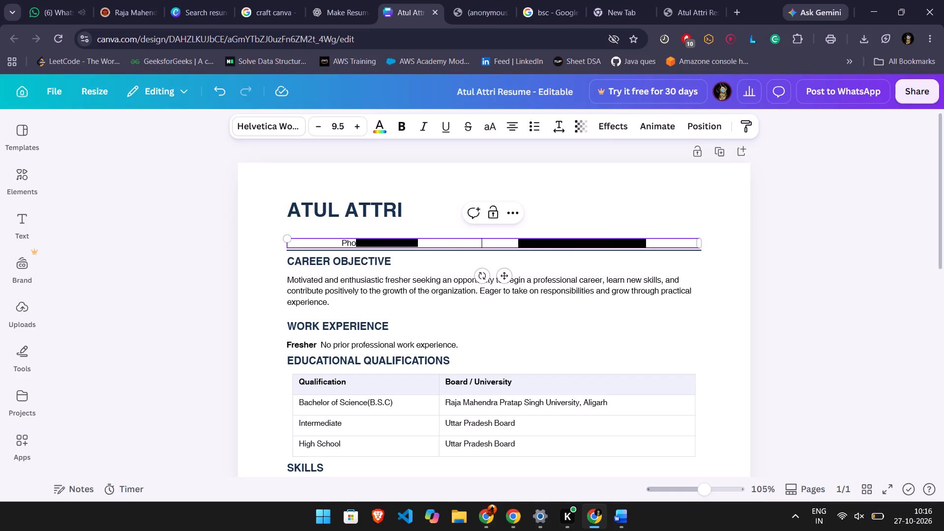
pyautogui.press('space')
pyautogui.press('space')
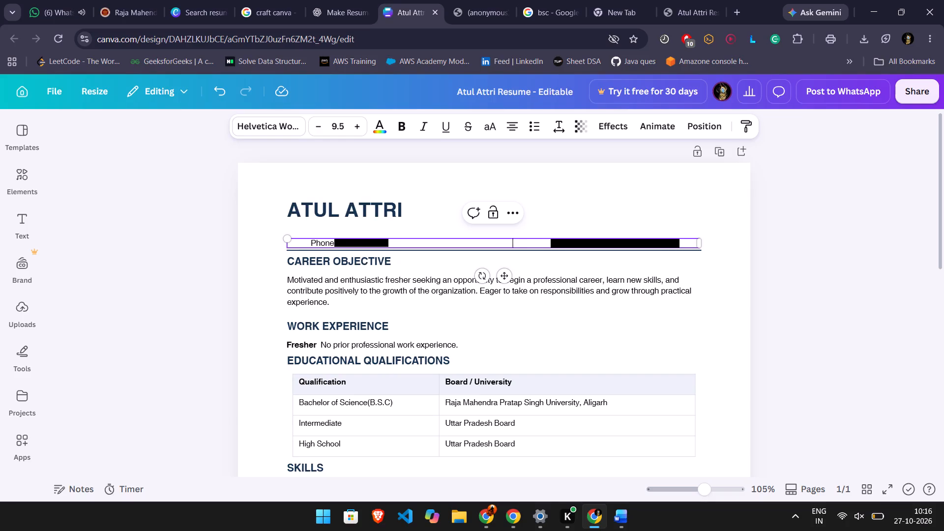
pyautogui.press('space')
pyautogui.press('space')
pyautogui.press('space')
pyautogui.press('space')
pyautogui.press('space')
pyautogui.press('space')
pyautogui.press('space')
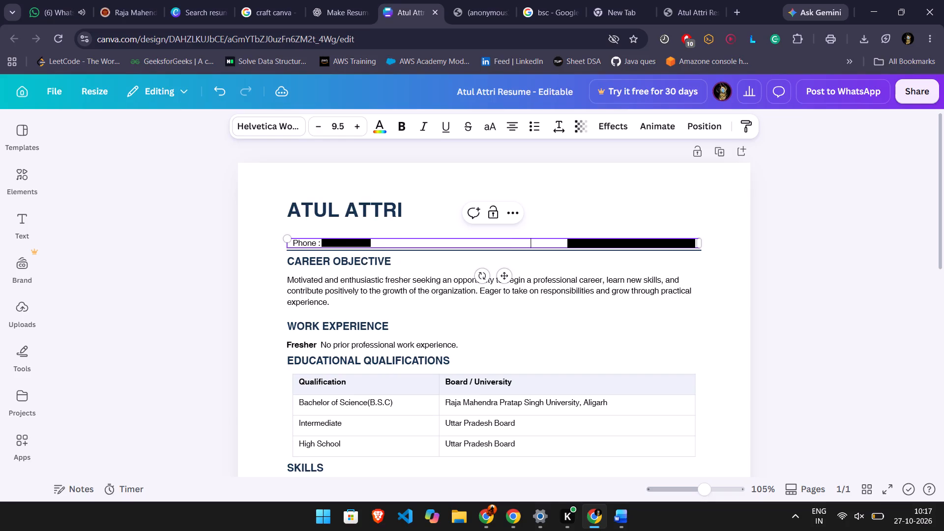
pyautogui.press('space')
pyautogui.press('space')
pyautogui.press('space')
pyautogui.press('space')
pyautogui.press('space')
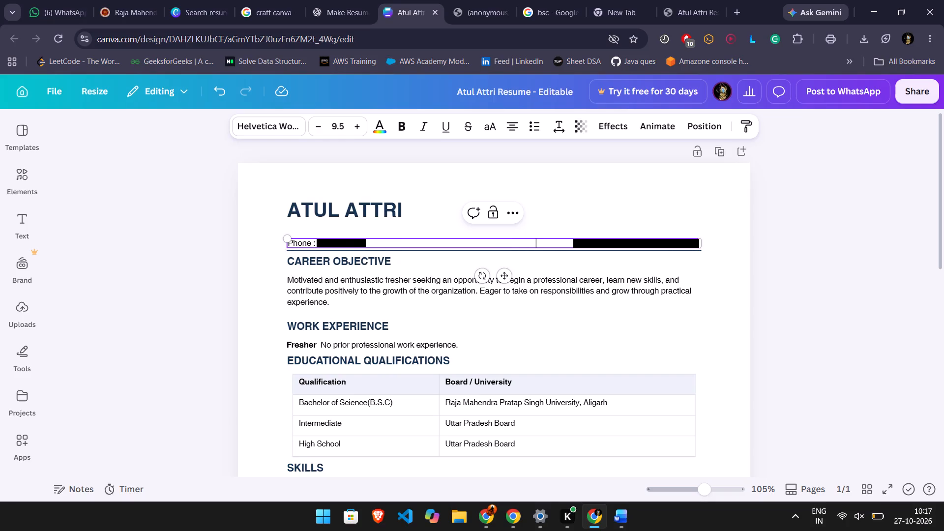
# Deselect the contact line and download the resume as a PDF using the Digital preset.
pyautogui.click(747, 319)
pyautogui.click(834, 307)
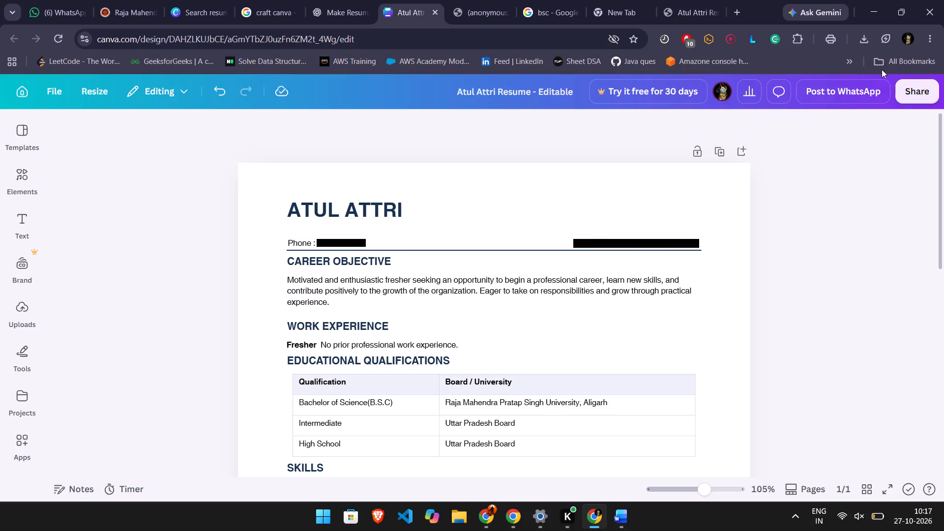
pyautogui.click(917, 86)
pyautogui.click(726, 377)
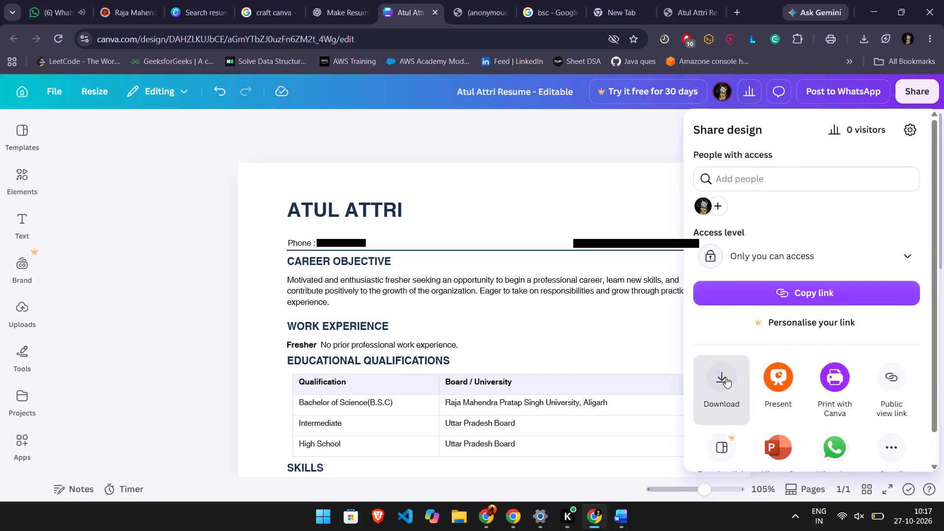
pyautogui.click(763, 331)
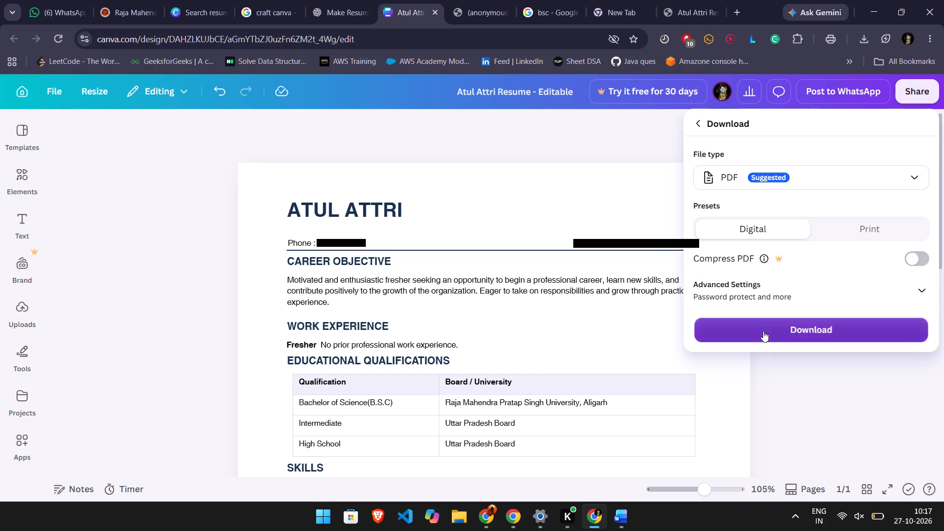
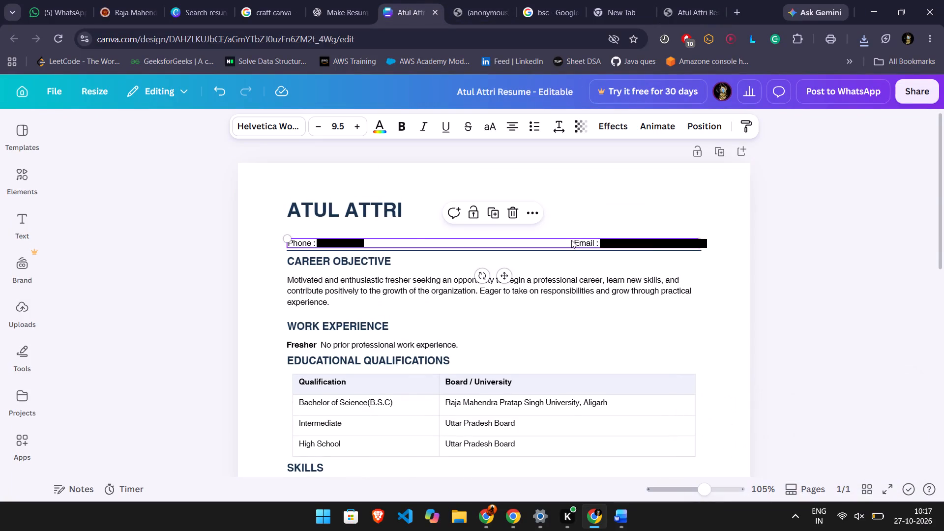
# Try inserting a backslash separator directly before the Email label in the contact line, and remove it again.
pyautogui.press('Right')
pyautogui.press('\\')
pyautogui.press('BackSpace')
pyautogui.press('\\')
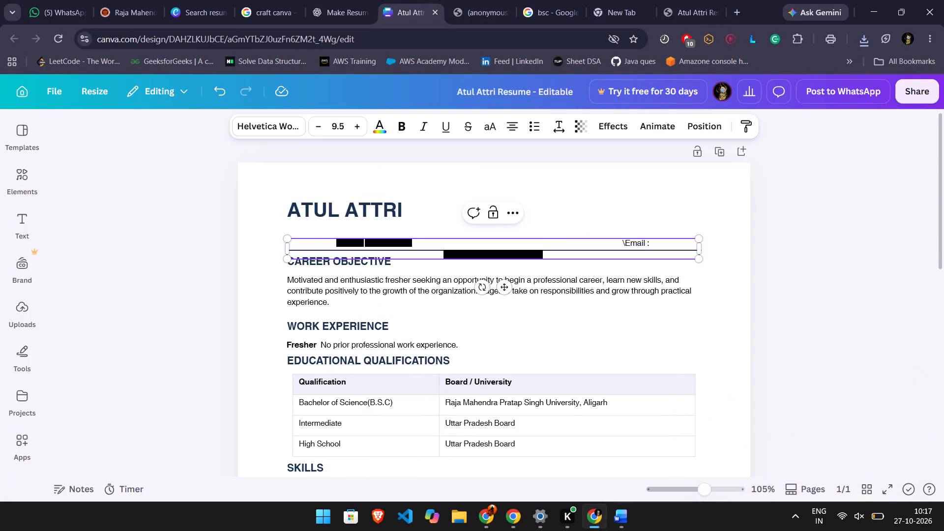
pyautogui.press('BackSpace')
# Delete blank spaces between the phone number and the Email label to narrow the gap in the contact line.
pyautogui.press('BackSpace')
pyautogui.press('BackSpace')
pyautogui.press('BackSpace')
pyautogui.press('BackSpace')
pyautogui.press('BackSpace')
pyautogui.press('BackSpace')
pyautogui.press('BackSpace')
pyautogui.press('BackSpace')
pyautogui.press('BackSpace')
pyautogui.press('BackSpace')
pyautogui.press('BackSpace')
pyautogui.press('BackSpace')
pyautogui.press('BackSpace')
pyautogui.press('BackSpace')
pyautogui.press('BackSpace')
pyautogui.press('BackSpace')
pyautogui.press('BackSpace')
pyautogui.press('BackSpace')
pyautogui.press('BackSpace')
pyautogui.press('BackSpace')
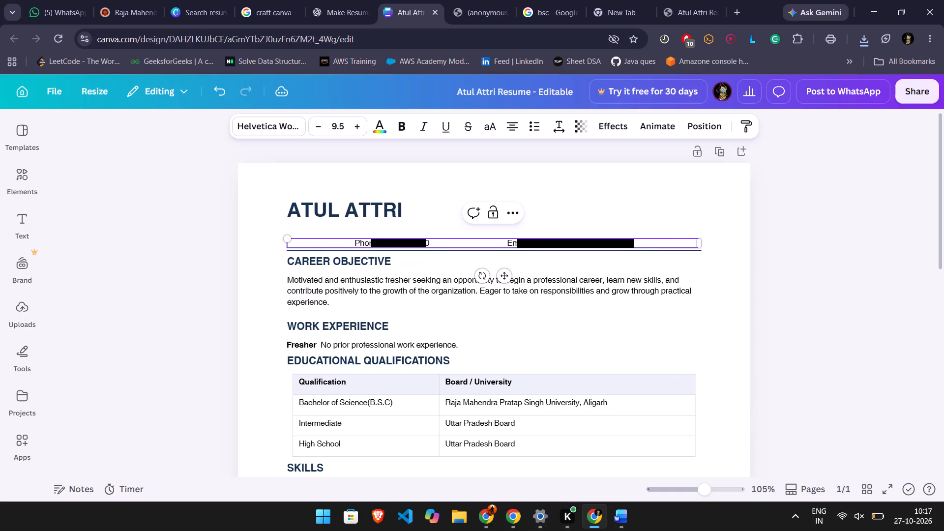
# Delete all the blank spaces between the phone number and the Email label in the contact line.
pyautogui.press('BackSpace')
pyautogui.press('BackSpace')
pyautogui.press('BackSpace')
pyautogui.press('BackSpace')
pyautogui.press('BackSpace')
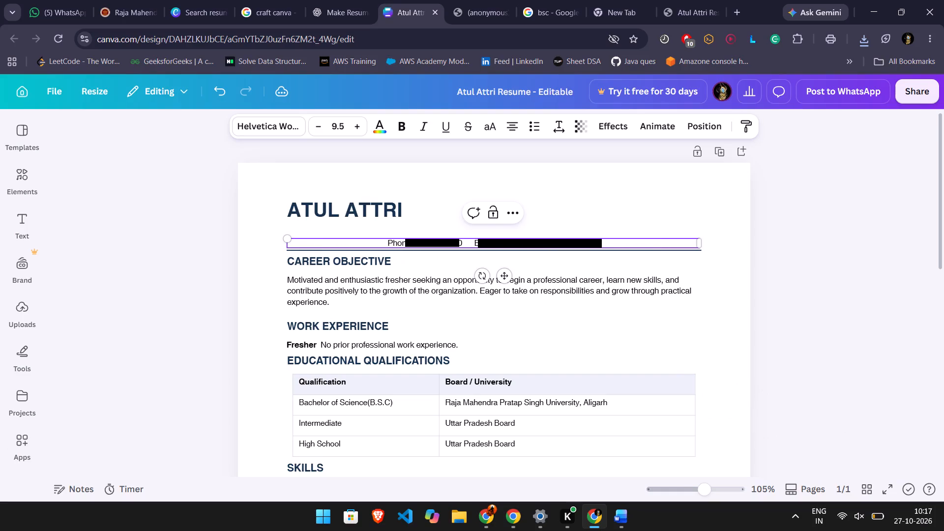
pyautogui.press('BackSpace')
pyautogui.press('BackSpace')
pyautogui.press('BackSpace')
pyautogui.press('BackSpace')
pyautogui.press('BackSpace')
pyautogui.press('BackSpace')
# Add the location "Uttar Pradedsh" after the email address at the end of the contact line.
pyautogui.press('Right')
pyautogui.press('Right')
pyautogui.press('Right')
pyautogui.press('Right')
pyautogui.press('Right')
pyautogui.press('Right')
pyautogui.press('Right')
pyautogui.press('Right')
pyautogui.press('Right')
pyautogui.press('Right')
pyautogui.press('Right')
pyautogui.press('Right')
pyautogui.press('Right')
pyautogui.press('Right')
pyautogui.press('Right')
pyautogui.press('Right')
pyautogui.press('Right')
pyautogui.press('Right')
pyautogui.press('Right')
pyautogui.press('Right')
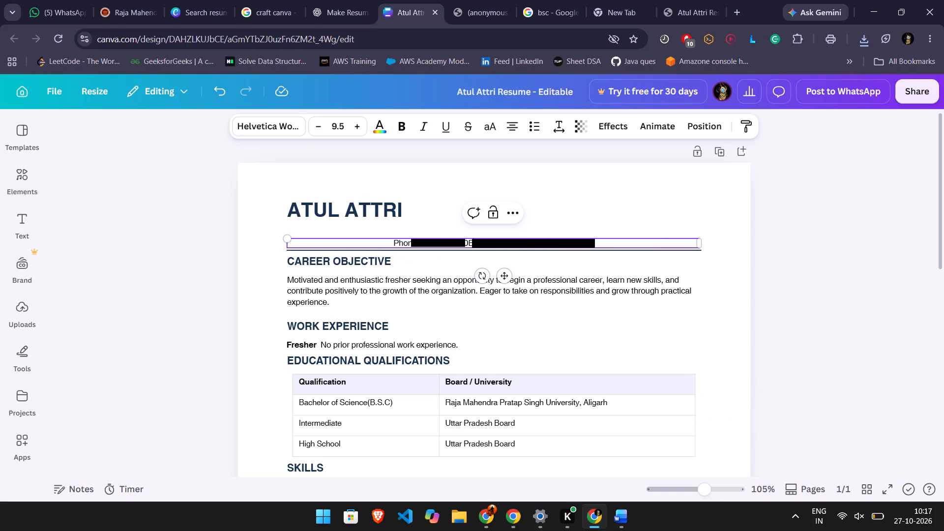
pyautogui.press('space')
pyautogui.press('space')
pyautogui.write('T')
pyautogui.press('BackSpace')
pyautogui.write('Uttar Pradedsh')
# Insert a wide run of blank spaces between the email address and the Uttar Pradedsh location.
pyautogui.press('Left')
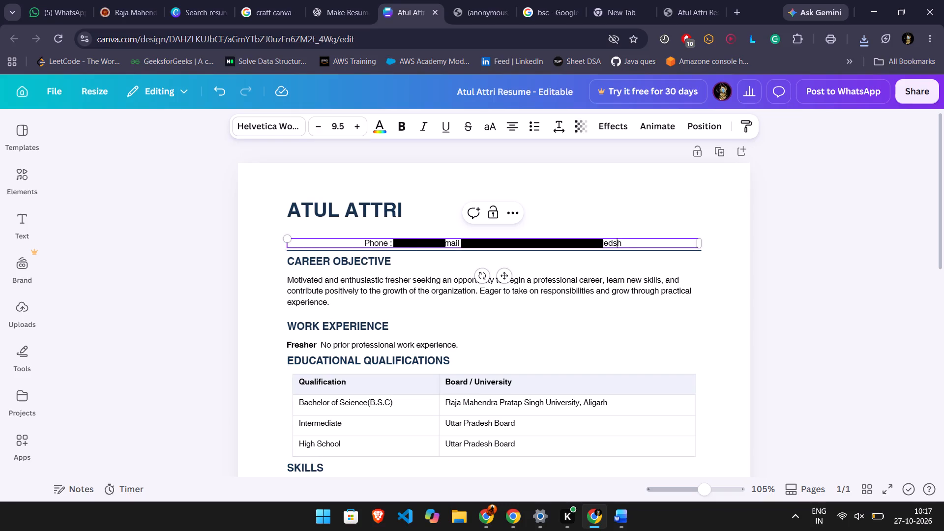
pyautogui.press('Left')
pyautogui.press('Left')
pyautogui.press('Left')
pyautogui.press('Left')
pyautogui.press('Left')
pyautogui.press('Left')
pyautogui.press('Left')
pyautogui.press('Left')
pyautogui.press('Left')
pyautogui.press('Left')
pyautogui.press('Left')
pyautogui.press('Left')
pyautogui.press('Left')
pyautogui.press('Left')
pyautogui.press('Left')
pyautogui.press('space')
pyautogui.press('space')
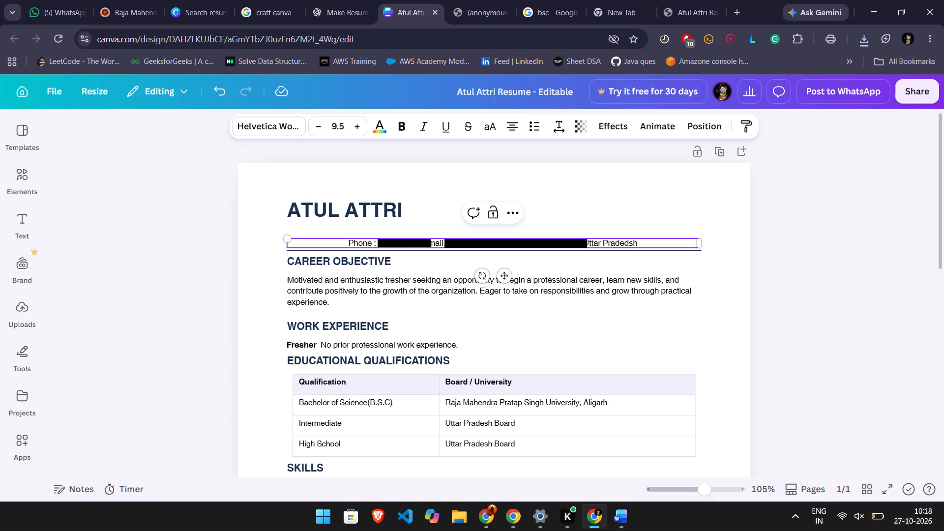
# Insert a wide run of blank spaces between the phone number and the Email label in the contact line.
pyautogui.press('Left')
pyautogui.press('Left')
pyautogui.press('Left')
pyautogui.press('Left')
pyautogui.press('Left')
pyautogui.press('Left')
pyautogui.press('Left')
pyautogui.press('Left')
pyautogui.press('Left')
pyautogui.press('Left')
pyautogui.press('Left')
pyautogui.press('Left')
pyautogui.press('Left')
pyautogui.press('Left')
pyautogui.press('Left')
pyautogui.press('Left')
pyautogui.press('Left')
pyautogui.press('Left')
pyautogui.press('Left')
pyautogui.press('Left')
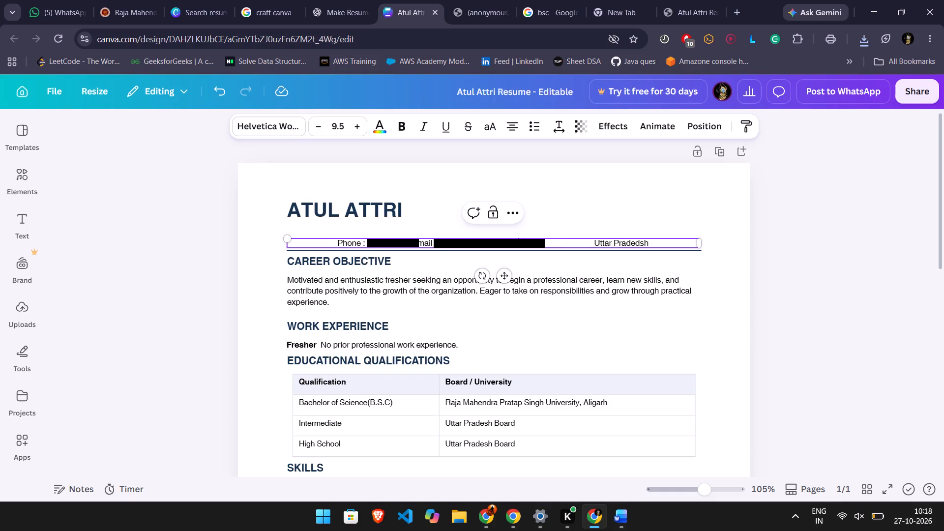
pyautogui.press('Left')
pyautogui.press('Left')
pyautogui.press('Left')
pyautogui.press('Left')
pyautogui.press('Left')
pyautogui.press('Left')
pyautogui.press('Right')
pyautogui.press('space')
pyautogui.press('space')
pyautogui.press('space')
pyautogui.press('space')
pyautogui.press('space')
pyautogui.press('space')
pyautogui.press('space')
pyautogui.press('space')
pyautogui.press('space')
pyautogui.press('space')
pyautogui.press('space')
pyautogui.press('space')
pyautogui.press('space')
pyautogui.press('space')
pyautogui.press('space')
pyautogui.press('space')
pyautogui.press('space')
pyautogui.press('space')
pyautogui.press('space')
pyautogui.press('space')
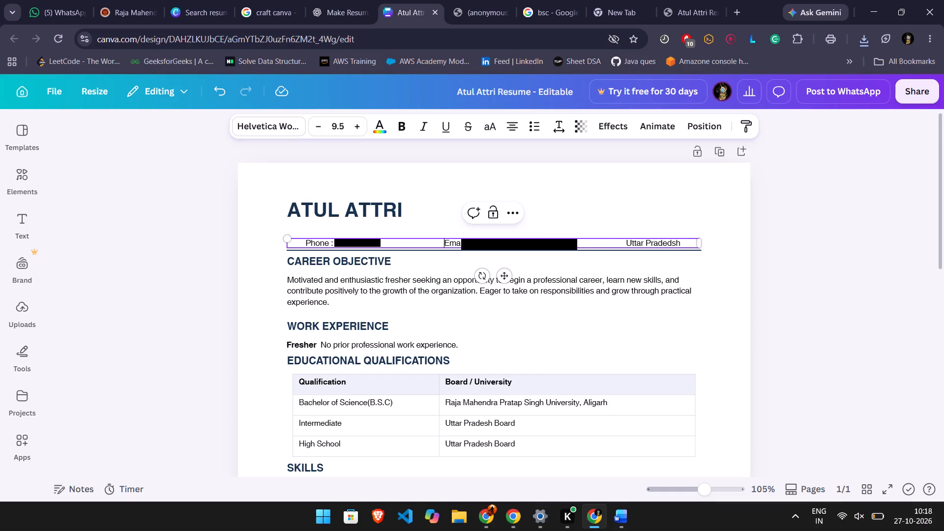
# Widen the gap between the email address and the location until the contact line fills the text box width on a single line.
pyautogui.press('Right')
pyautogui.press('Right')
pyautogui.press('Right')
pyautogui.press('Right')
pyautogui.press('Right')
pyautogui.press('Right')
pyautogui.press('Right')
pyautogui.press('Right')
pyautogui.press('Right')
pyautogui.press('Right')
pyautogui.press('Right')
pyautogui.press('Right')
pyautogui.press('Right')
pyautogui.press('Right')
pyautogui.press('Right')
pyautogui.press('Right')
pyautogui.press('Right')
pyautogui.press('Right')
pyautogui.press('Right')
pyautogui.press('Right')
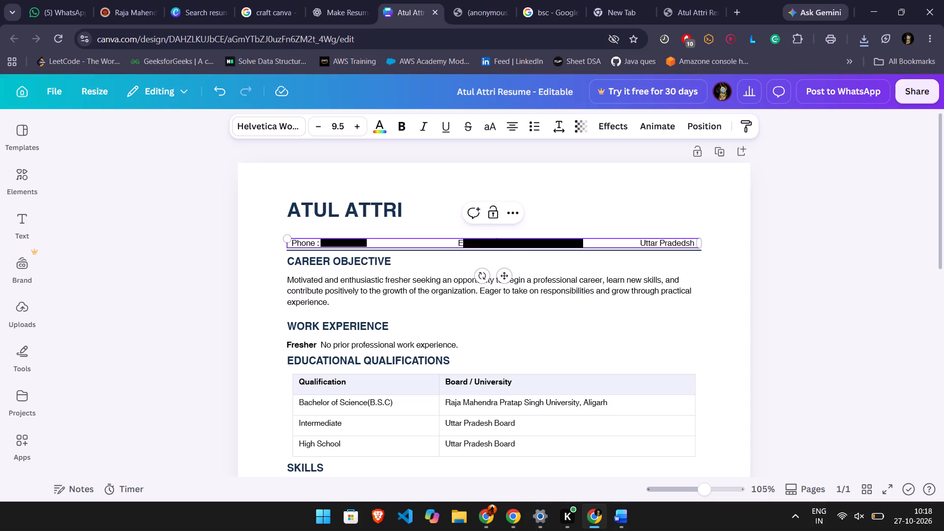
pyautogui.press('space')
pyautogui.press('space')
pyautogui.press('space')
pyautogui.press('space')
pyautogui.press('space')
pyautogui.press('space')
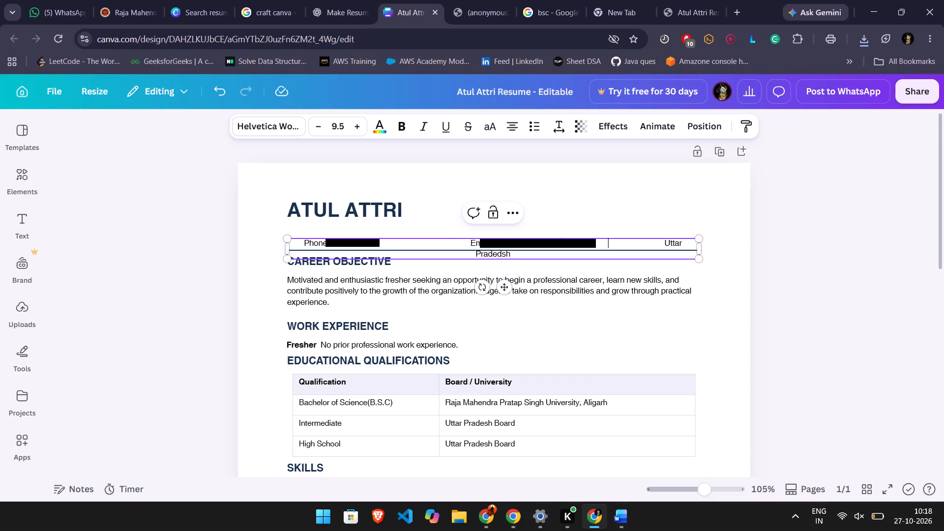
pyautogui.press('BackSpace')
pyautogui.press('BackSpace')
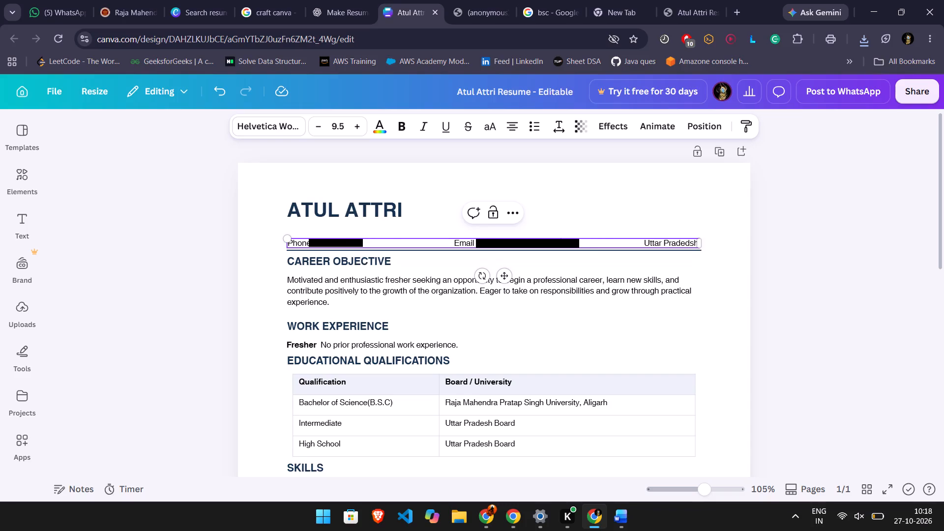
# Remove several blank spaces from the gap between the phone number and the Email label.
pyautogui.click(437, 244)
pyautogui.press('BackSpace')
pyautogui.press('BackSpace')
pyautogui.press('BackSpace')
pyautogui.press('BackSpace')
pyautogui.press('BackSpace')
pyautogui.press('BackSpace')
pyautogui.press('BackSpace')
pyautogui.press('BackSpace')
# Add six blank spaces to the gap between the email address and the Uttar Pradedsh location in the contact line.
pyautogui.press('Right')
pyautogui.press('Right')
pyautogui.press('Right')
pyautogui.press('Right')
pyautogui.press('Right')
pyautogui.press('Right')
pyautogui.press('Right')
pyautogui.press('Right')
pyautogui.press('Right')
pyautogui.press('Right')
pyautogui.press('Right')
pyautogui.press('Right')
pyautogui.press('Right')
pyautogui.press('Right')
pyautogui.press('Right')
pyautogui.press('Right')
pyautogui.press('Right')
pyautogui.press('Right')
pyautogui.press('Right')
pyautogui.press('Right')
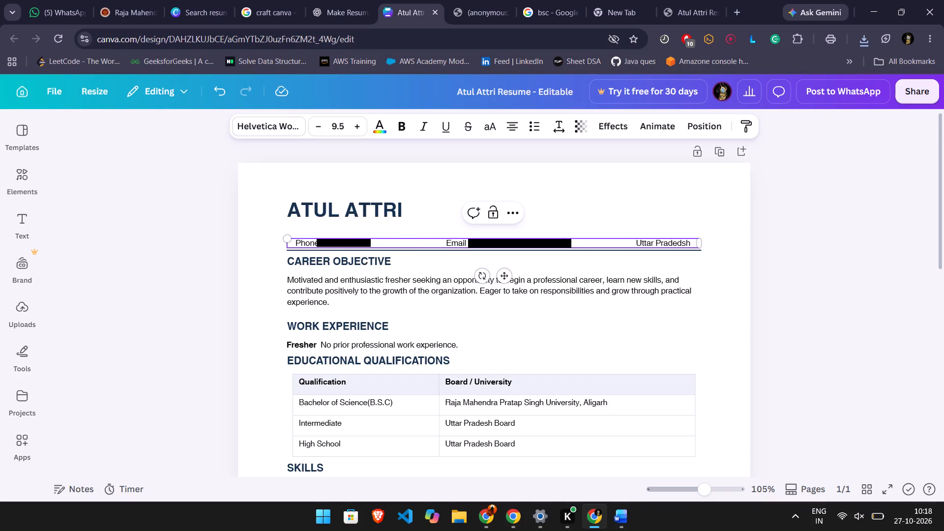
pyautogui.press('space')
pyautogui.press('space')
pyautogui.press('space')
pyautogui.press('space')
pyautogui.press('space')
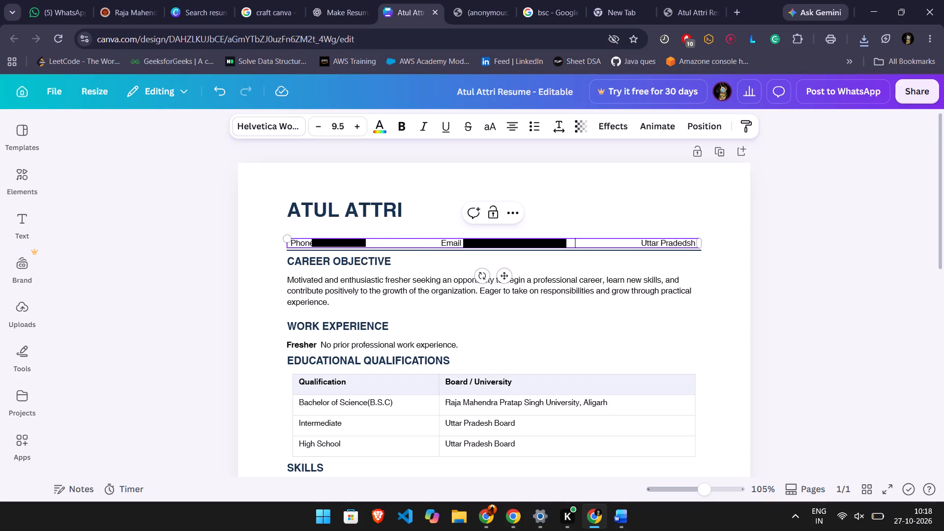
pyautogui.press('space')
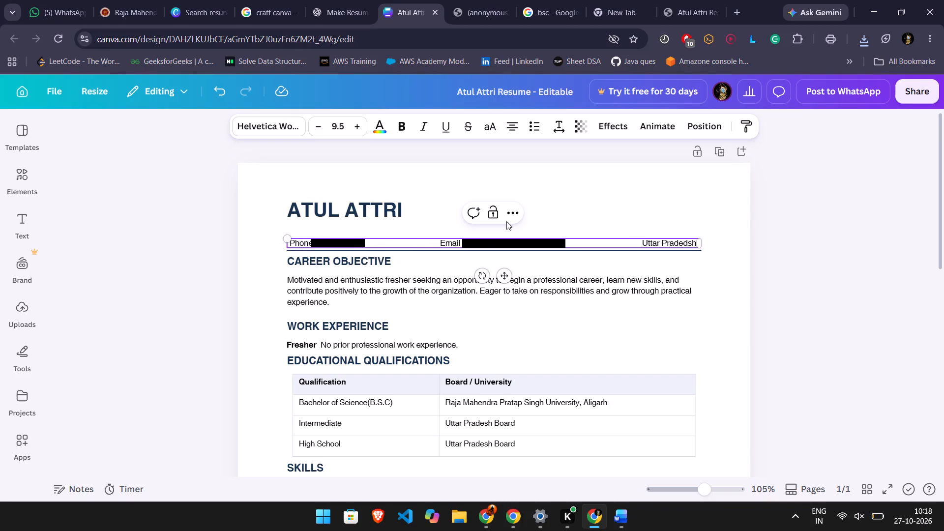
pyautogui.click(590, 203)
# Export the updated resume design as a PDF using the Digital preset.
pyautogui.click(908, 87)
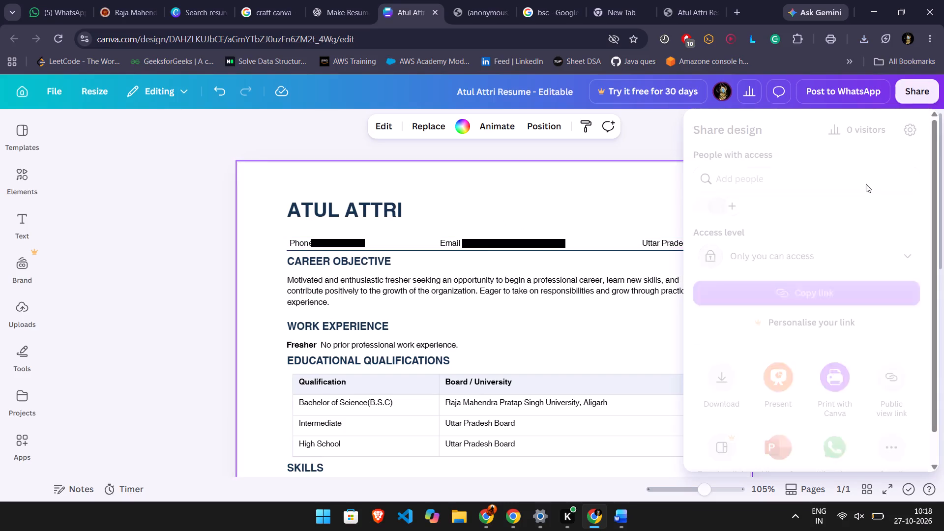
pyautogui.click(721, 378)
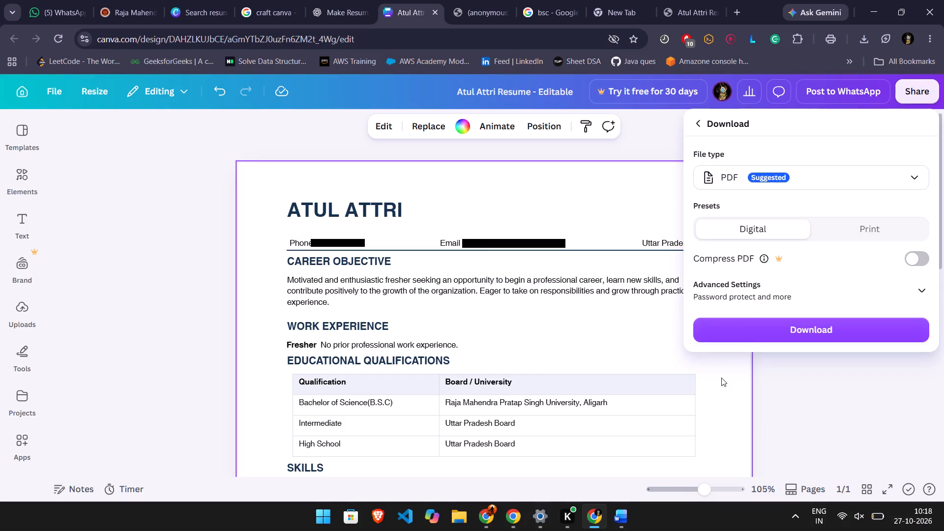
pyautogui.click(754, 324)
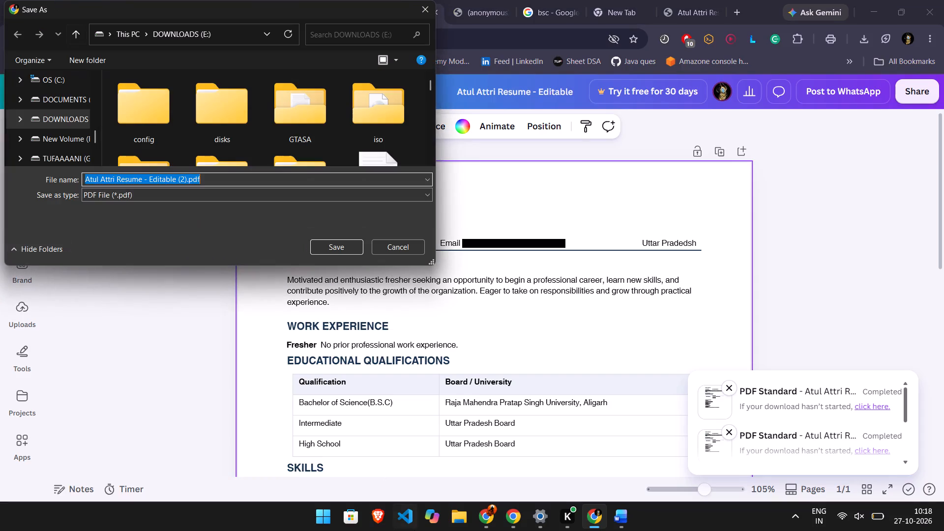
# Switch to the other Chrome window with the AWS support case.
pyautogui.click(489, 522)
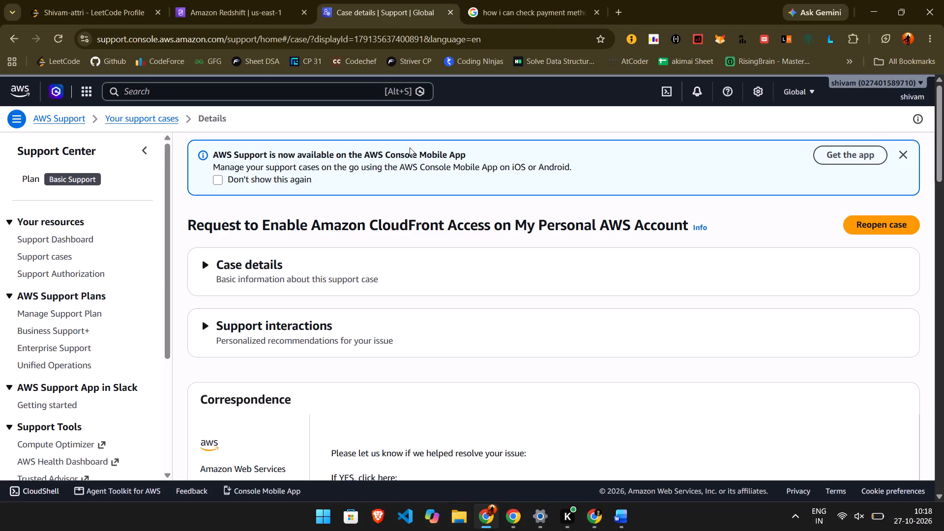
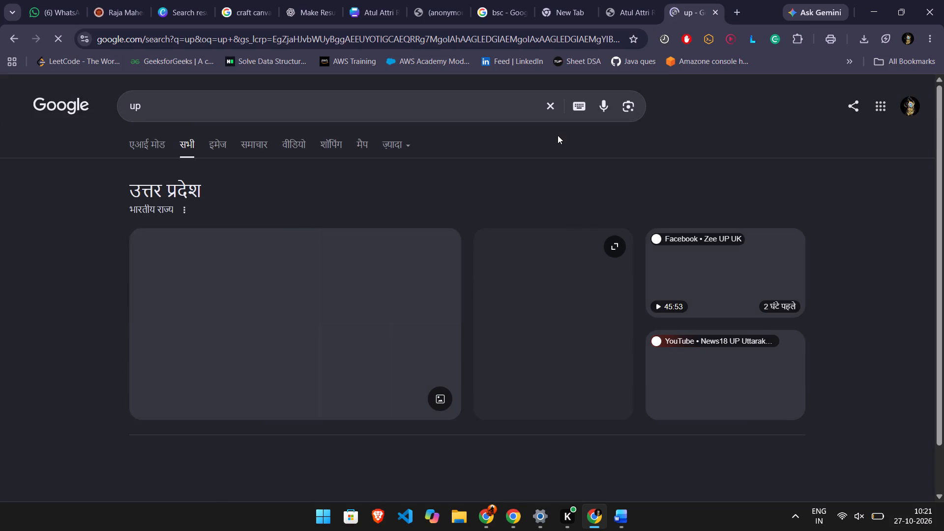
pyautogui.scroll(-6, 422, 241)
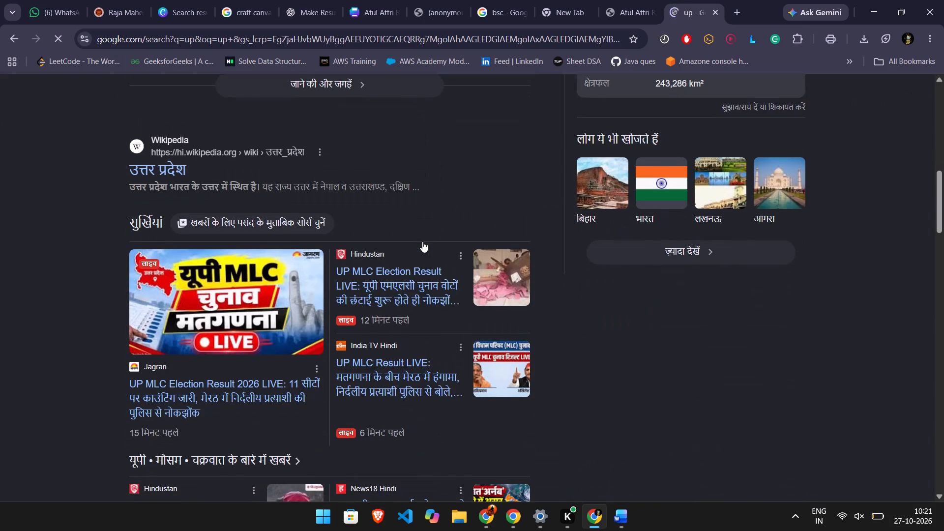
pyautogui.scroll(-7, 422, 241)
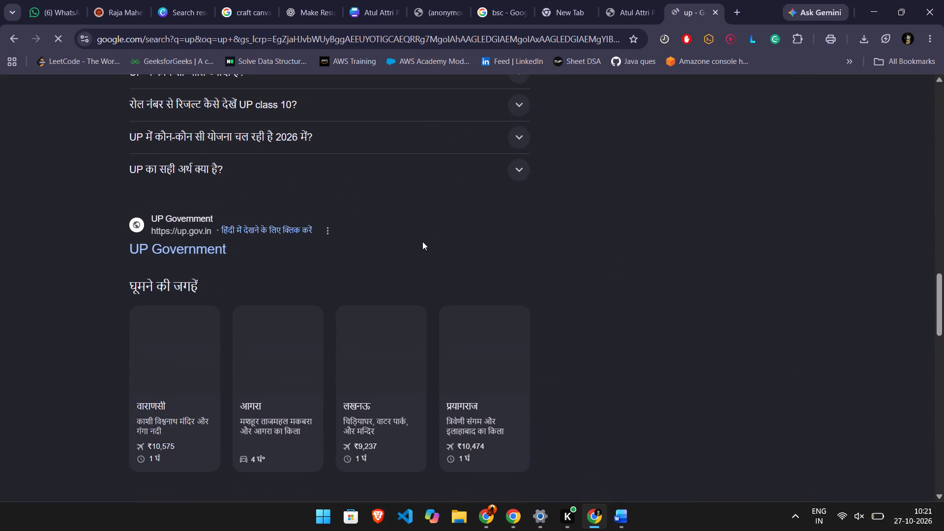
pyautogui.scroll(-3, 422, 241)
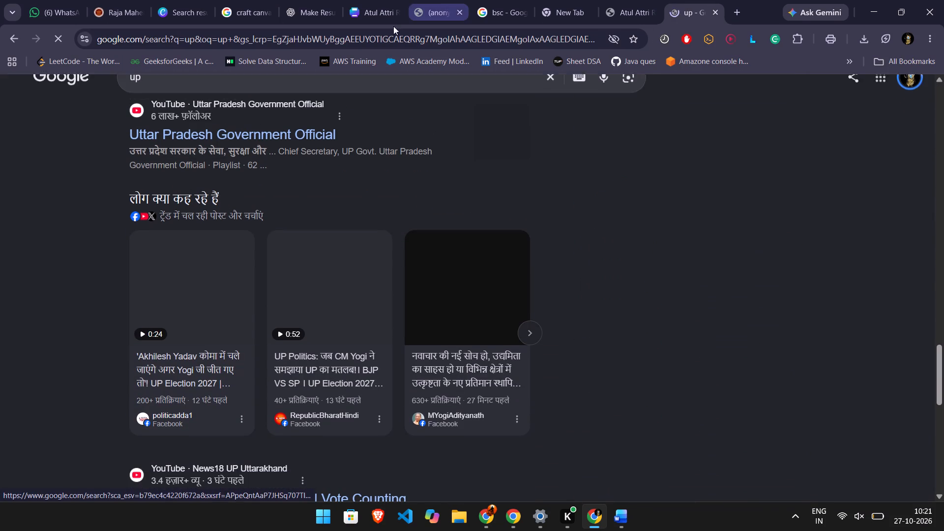
# Revise the Google search query, starting it with "ut".
pyautogui.click(278, 90)
pyautogui.press('BackSpace')
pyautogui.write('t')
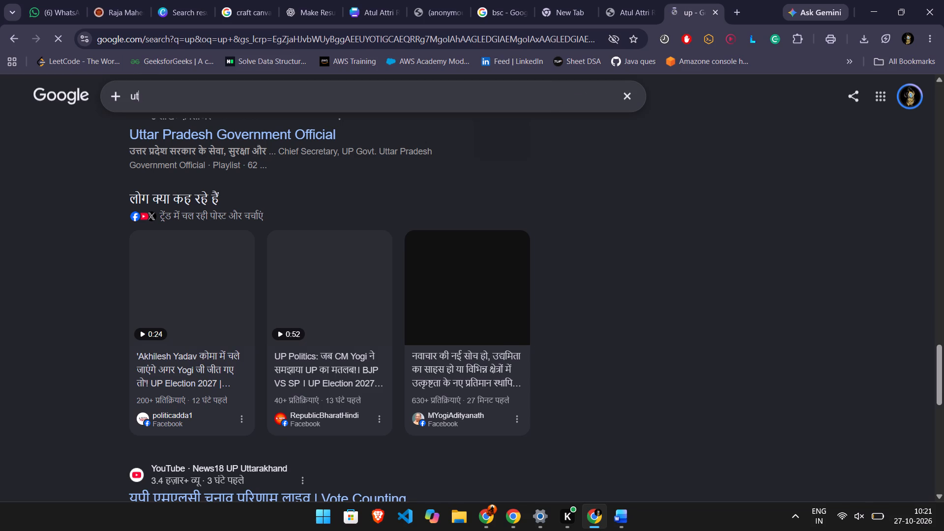